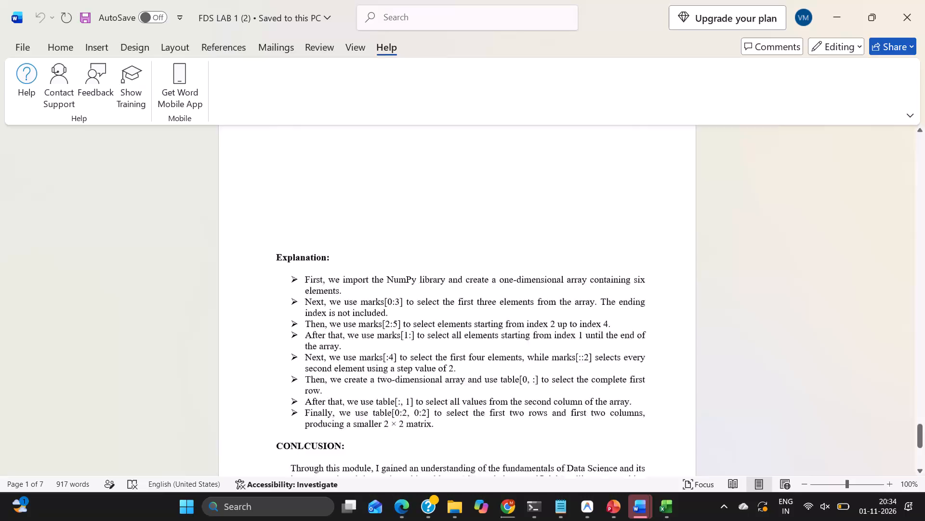
Review the explanations and code screenshots in the lab report from the array slicing explanation back to the NumPy Attributes section.
scroll(409, 303, up, 8)
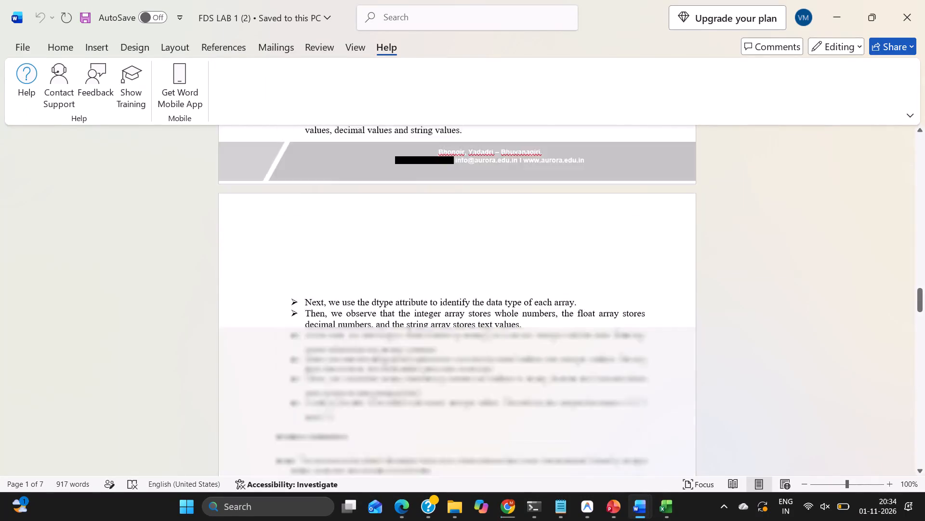
right_click(409, 303)
scroll(409, 303, up, 20)
scroll(409, 303, up, 7)
right_click(409, 303)
scroll(346, 313, up, 4)
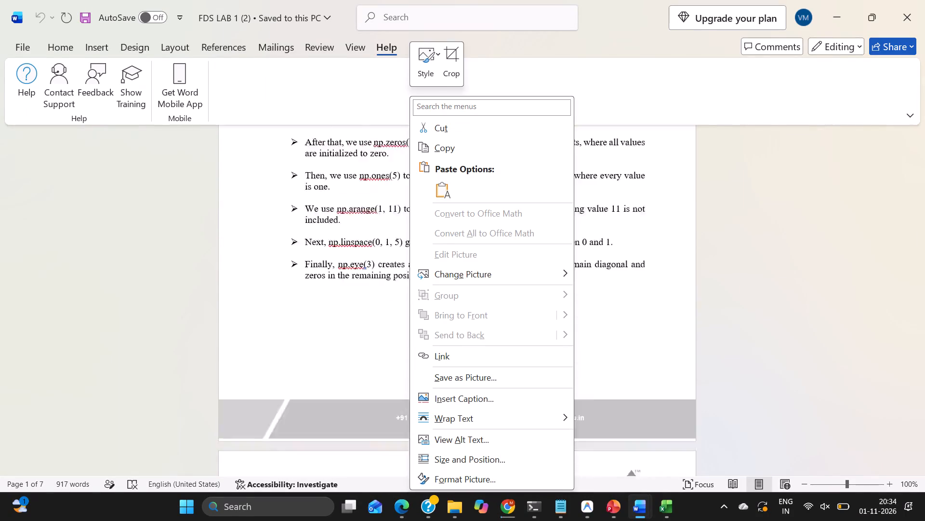
scroll(346, 313, up, 3)
click(323, 393)
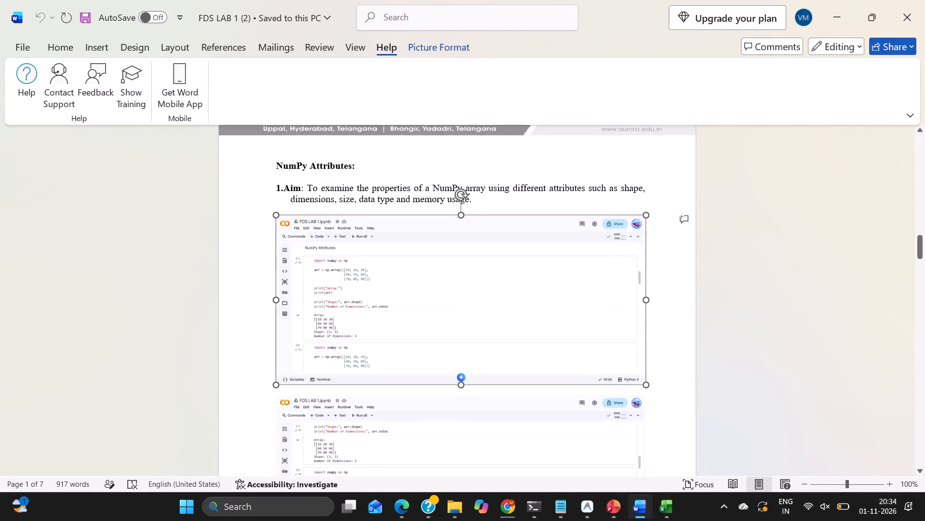
Place the text cursor in the Colab sharing link under the COLLAB LINK heading at the document's end.
scroll(323, 393, down, 11)
scroll(379, 367, down, 1)
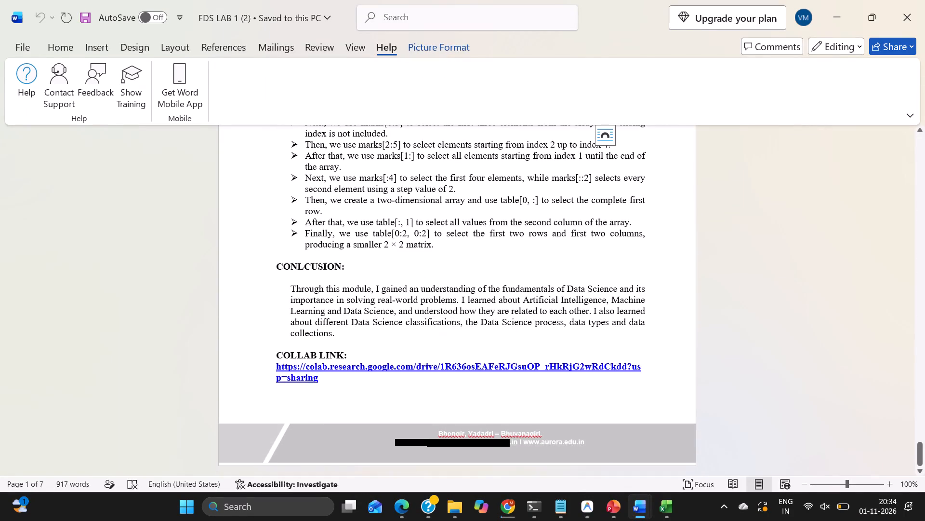
click(289, 365)
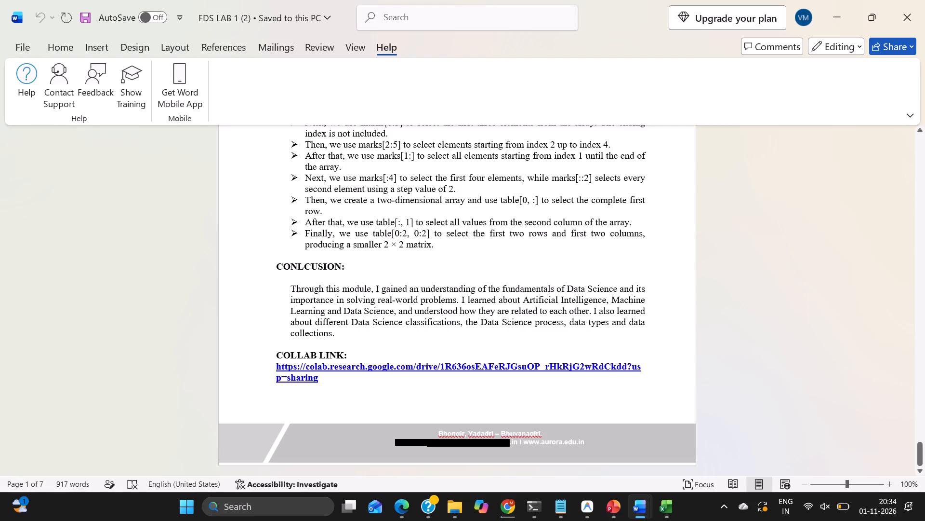
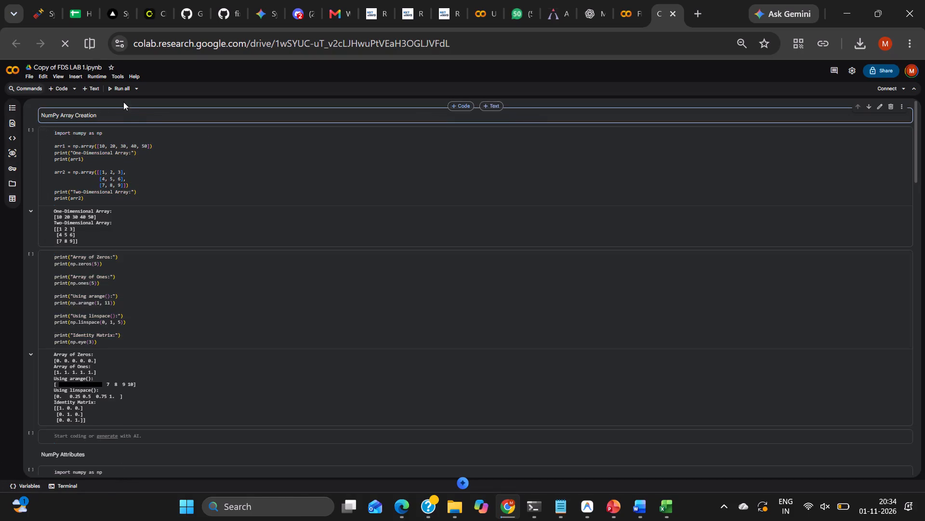
Rename the copied FDS LAB 1 notebook by adding the student's full name after "FDS LAB 1", keeping the .ipynb extension.
click(99, 65)
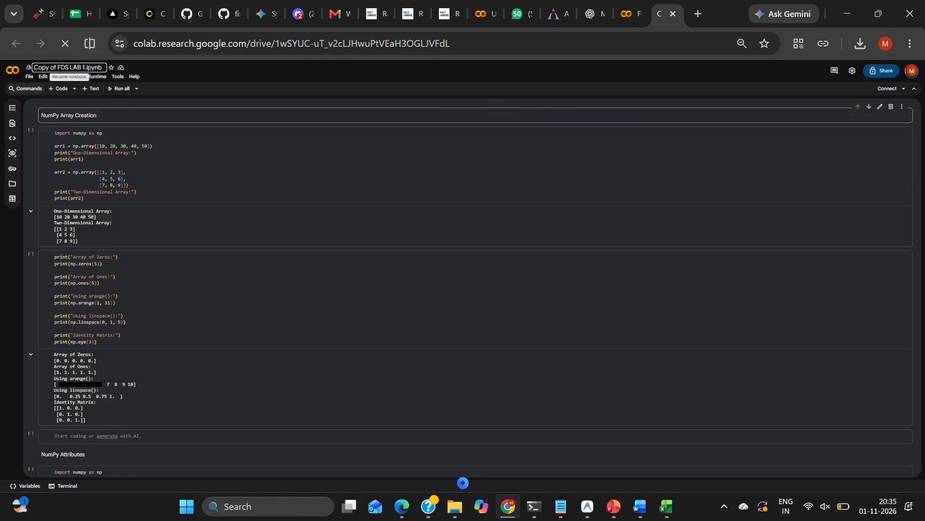
click(49, 69)
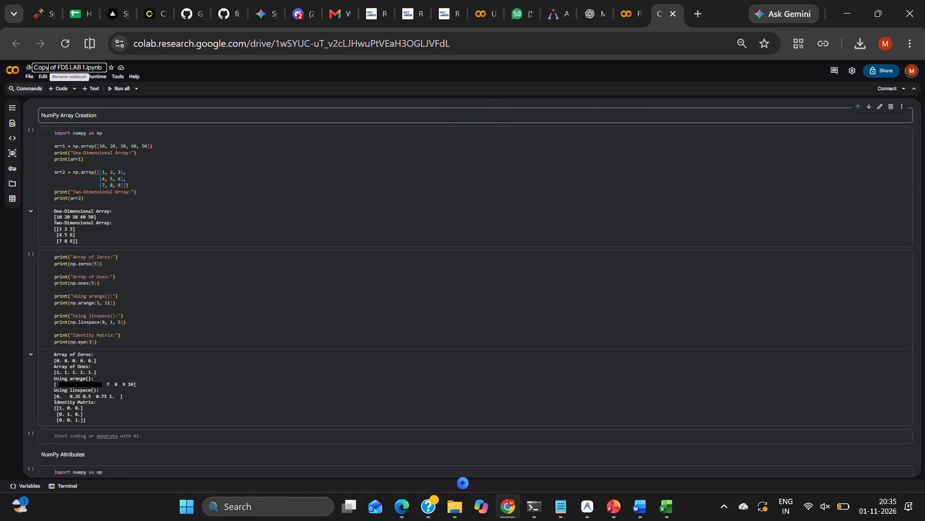
click(53, 69)
drag(55, 69, 81, 66)
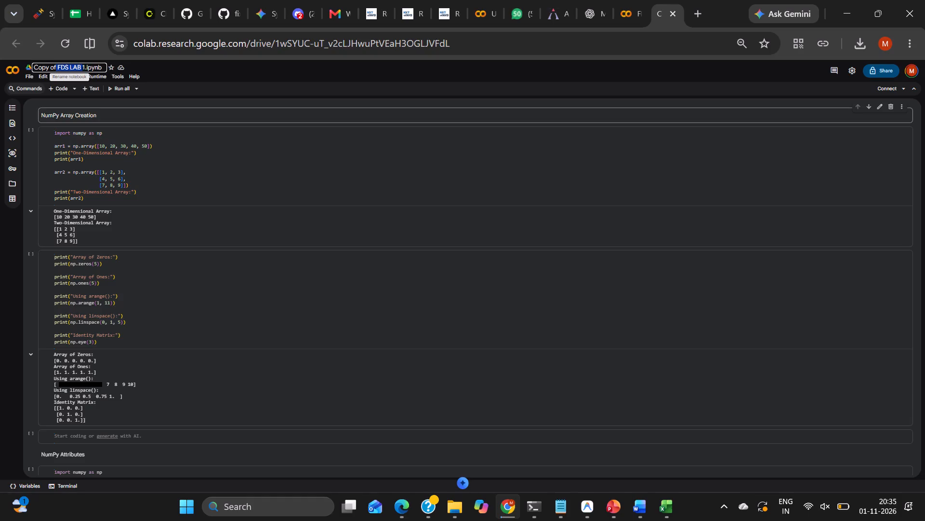
drag(81, 66, 85, 68)
click(85, 68)
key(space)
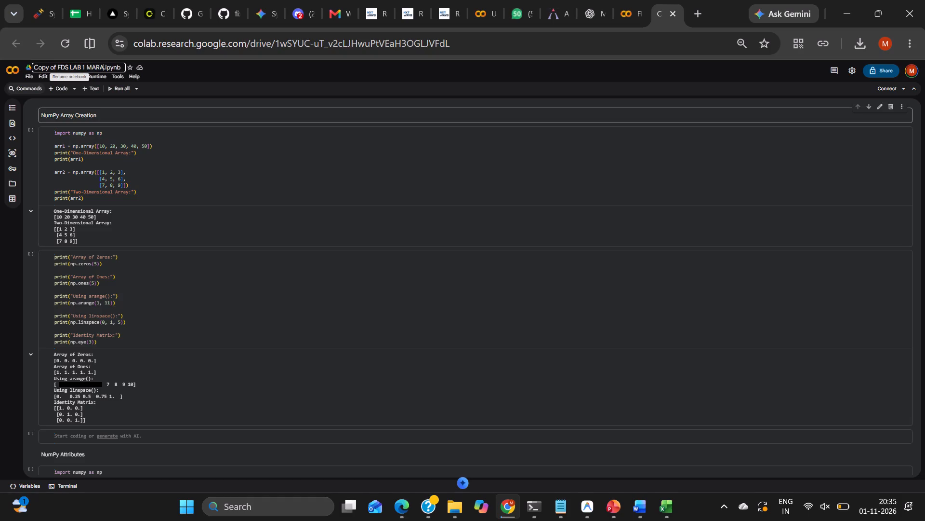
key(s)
key(BackSpace)
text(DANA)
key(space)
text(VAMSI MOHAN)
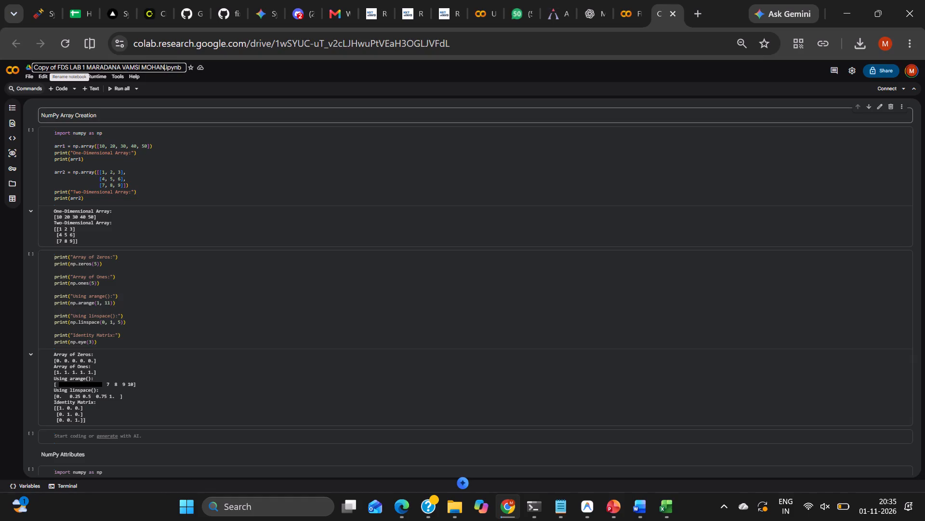
scroll(0, 273, down, 1)
drag(29, 310, 211, 61)
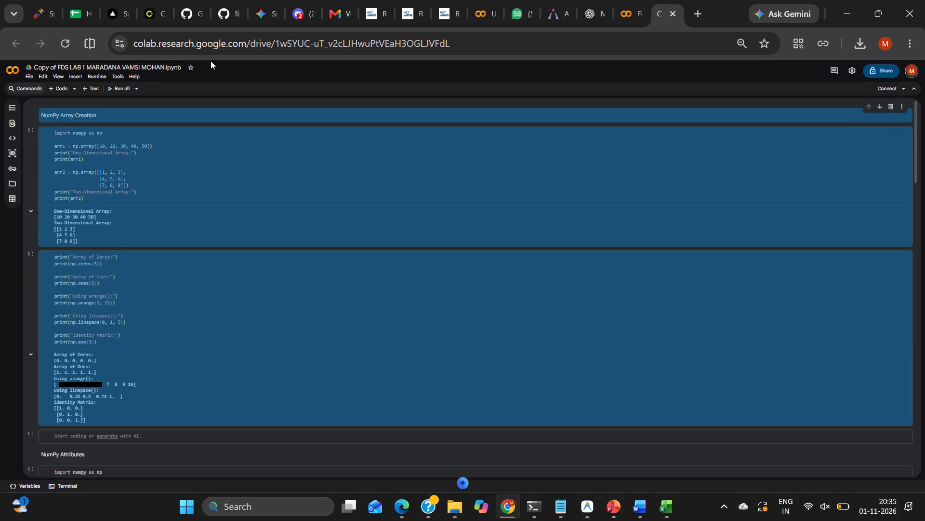
Clear the selection of all cells and run every cell in the copied FDS LAB 1 notebook.
click(181, 146)
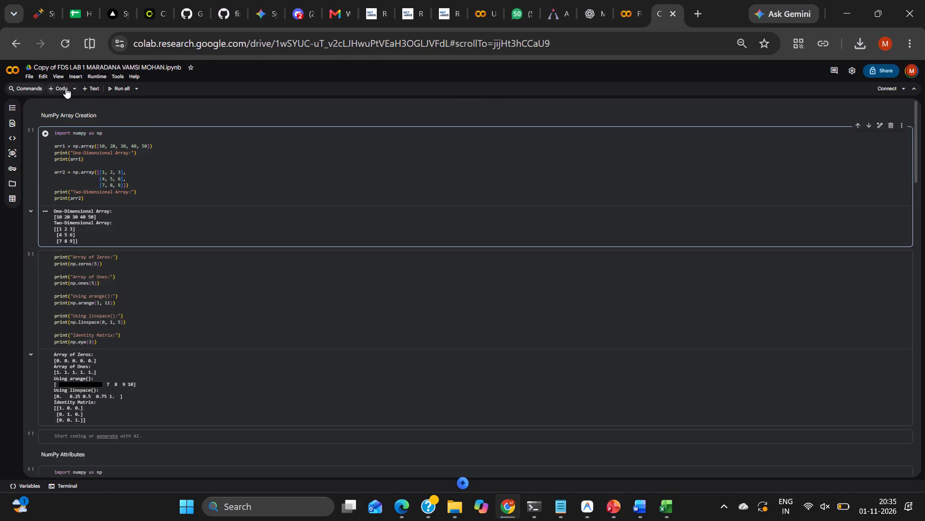
click(108, 82)
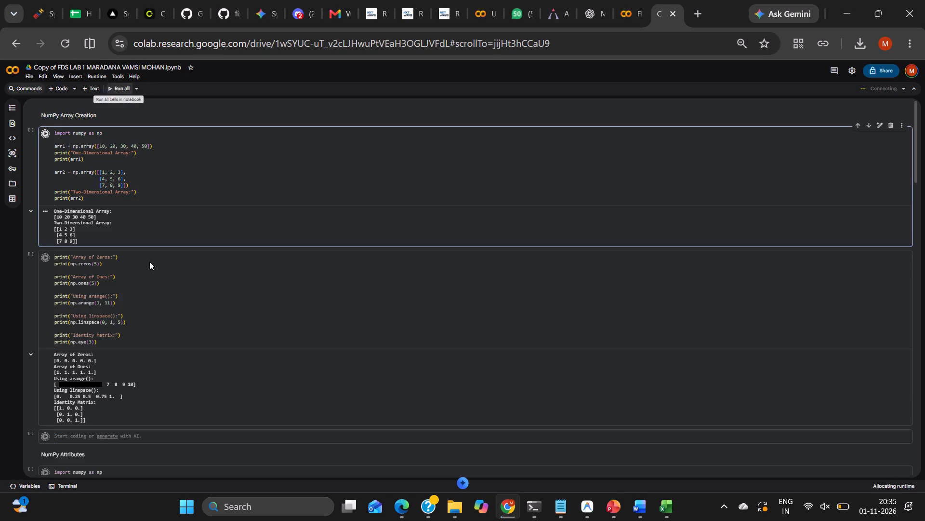
Look through the notebook's code cells and outputs from NumPy Array Creation to NumPy Slicing while the runtime connects.
scroll(149, 261, down, 4)
scroll(147, 303, down, 12)
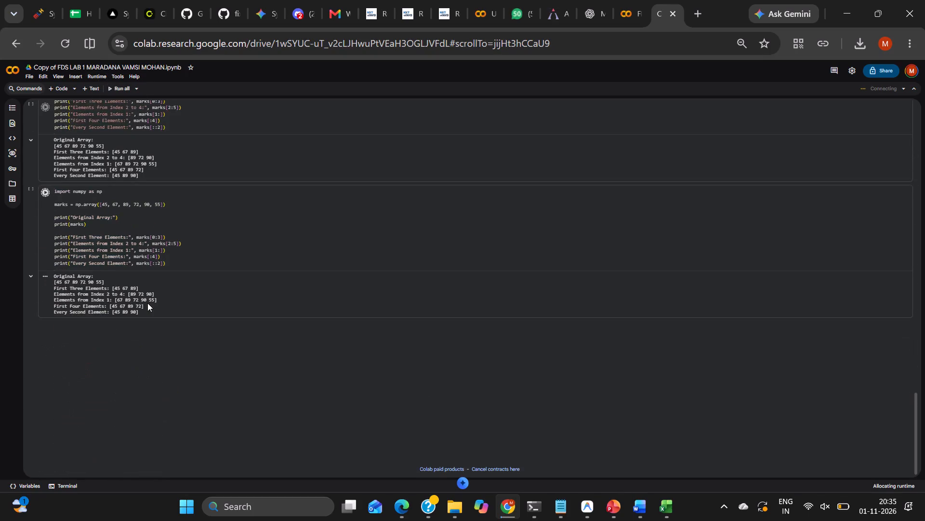
scroll(147, 303, down, 2)
scroll(147, 303, up, 8)
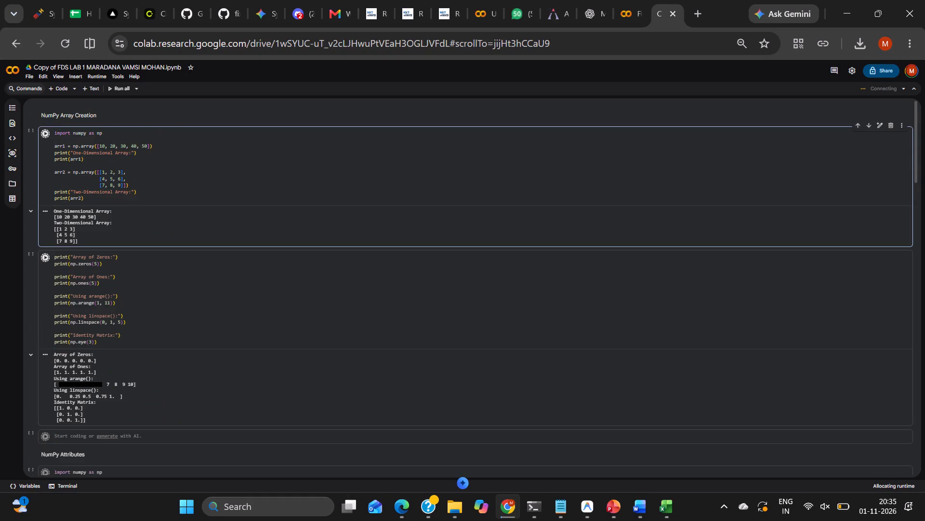
scroll(147, 303, down, 1)
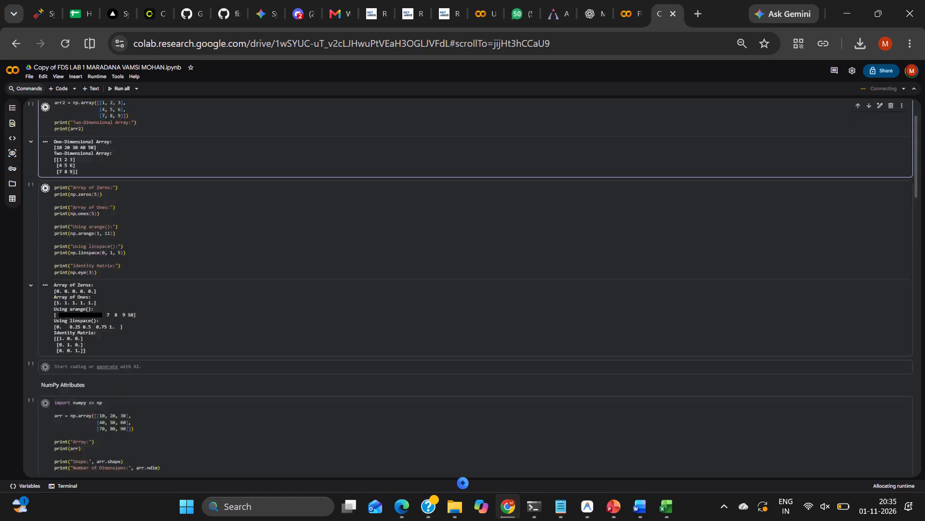
scroll(147, 303, down, 2)
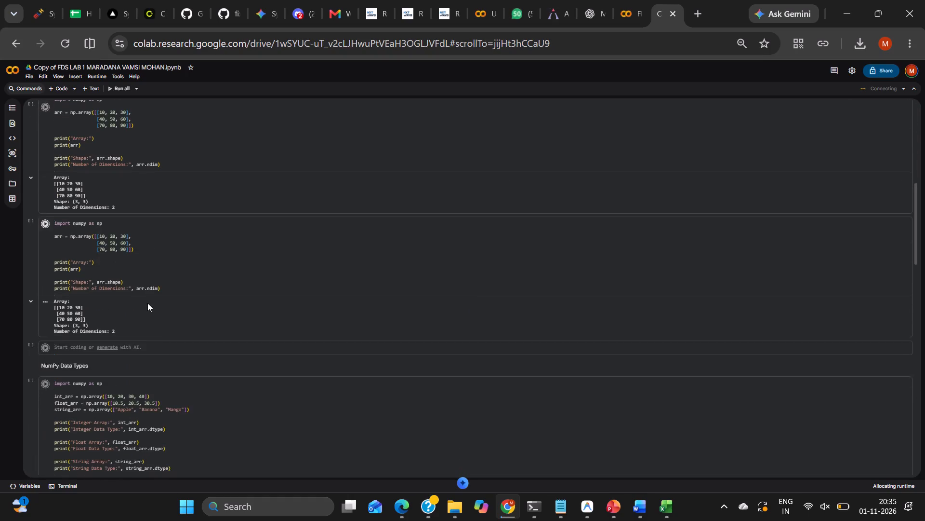
scroll(147, 303, down, 4)
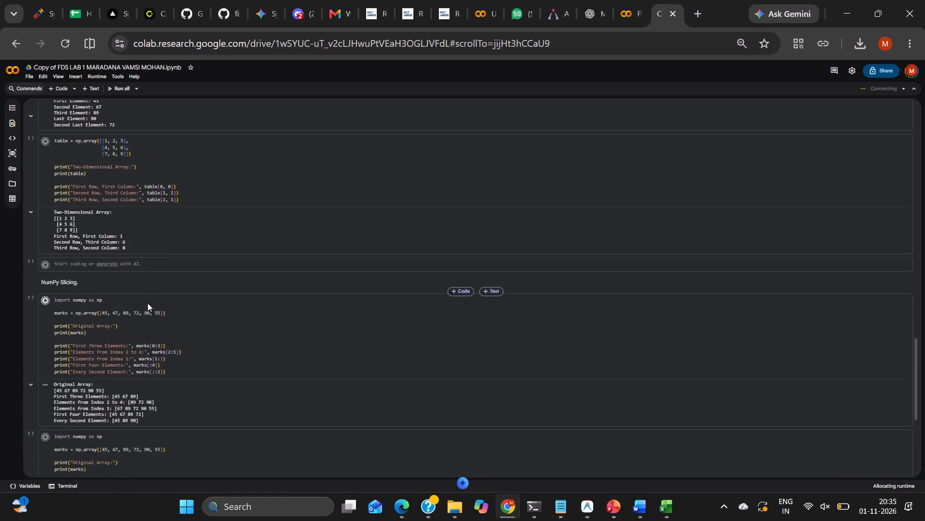
scroll(147, 303, down, 3)
scroll(147, 303, up, 8)
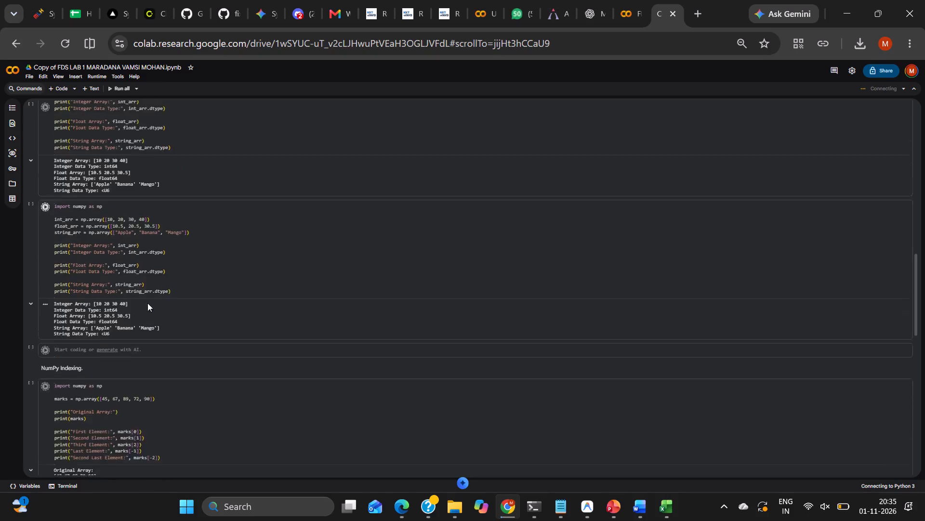
scroll(147, 303, up, 2)
scroll(147, 303, down, 4)
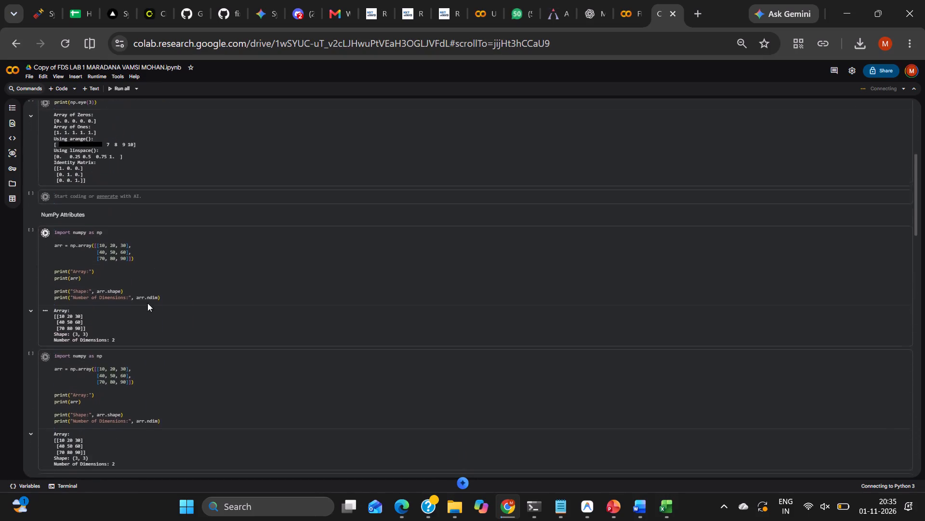
scroll(147, 303, down, 3)
scroll(147, 303, up, 5)
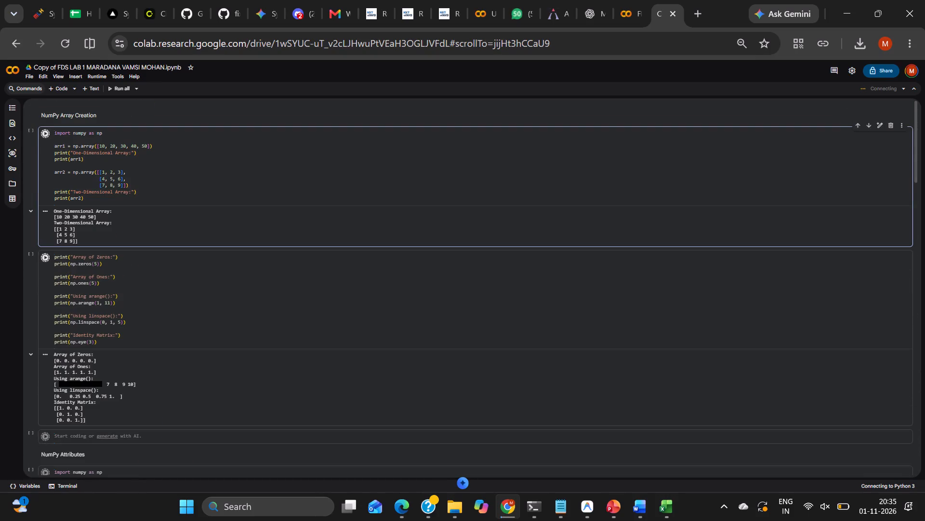
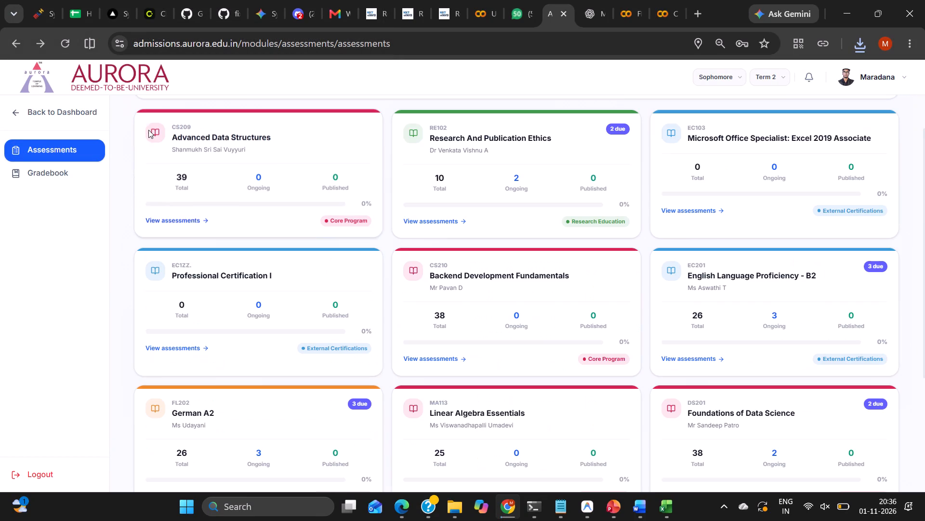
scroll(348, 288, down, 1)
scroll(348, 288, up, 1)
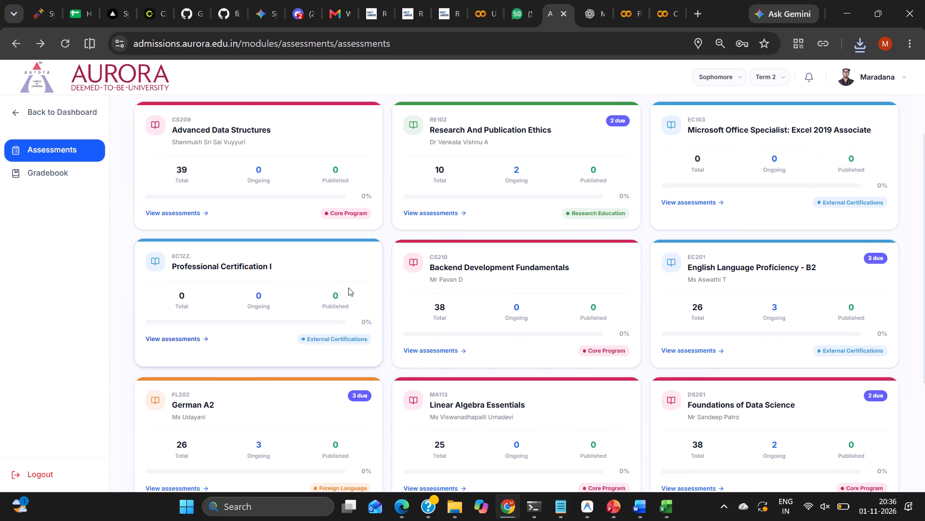
Open the Foundations of Data Science assessments and look over the entries from Lab Report 1 onward.
scroll(348, 288, down, 1)
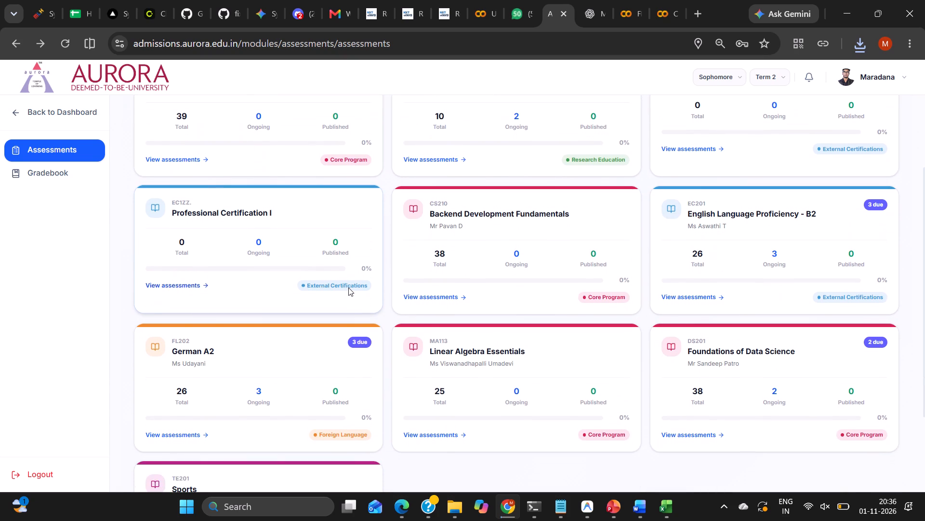
scroll(348, 288, down, 1)
scroll(317, 319, down, 1)
scroll(317, 319, right, 1)
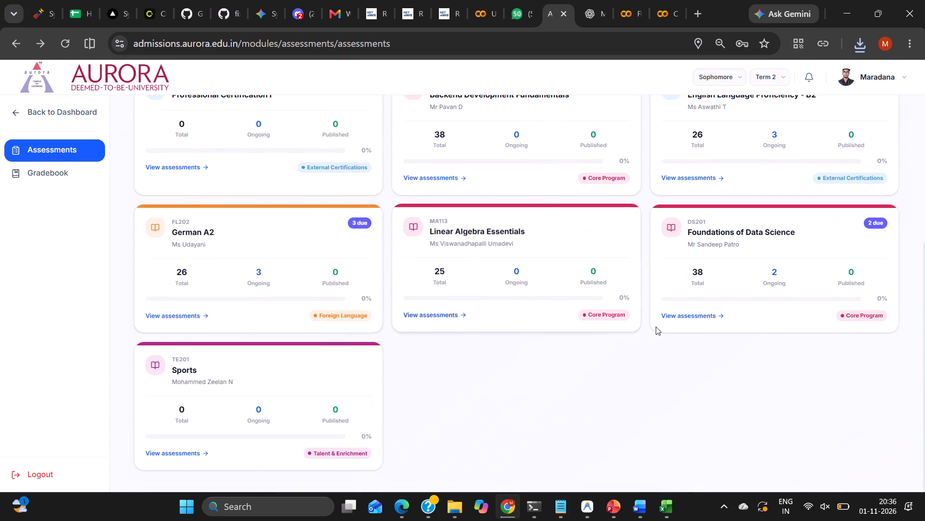
click(698, 312)
scroll(498, 284, up, 1)
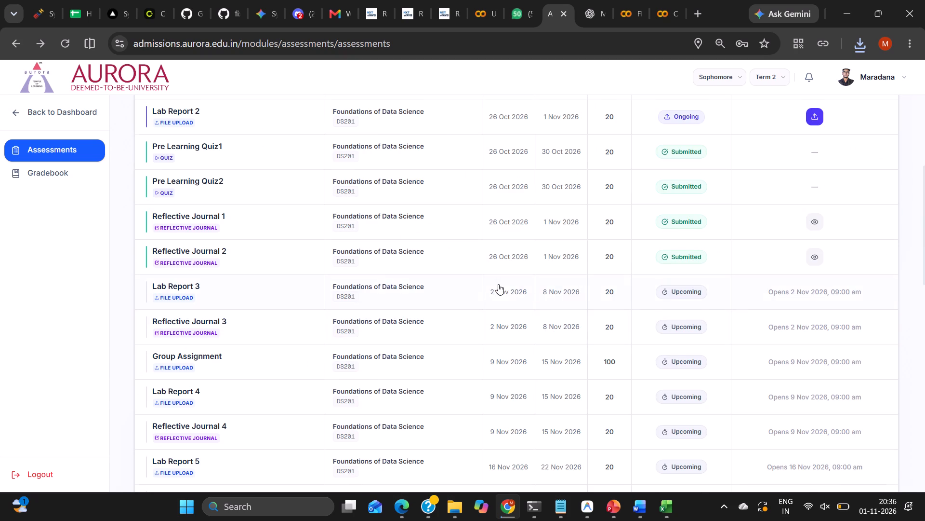
scroll(498, 284, up, 1)
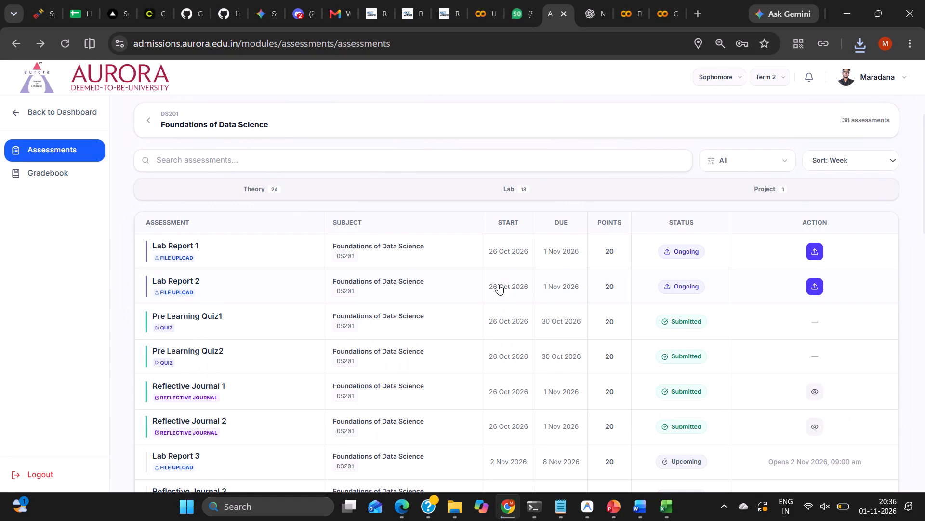
Look through the original FDS LAB 1 notebook and its renamed copy, examining the NumPy sections, code cells and their outputs.
click(626, 15)
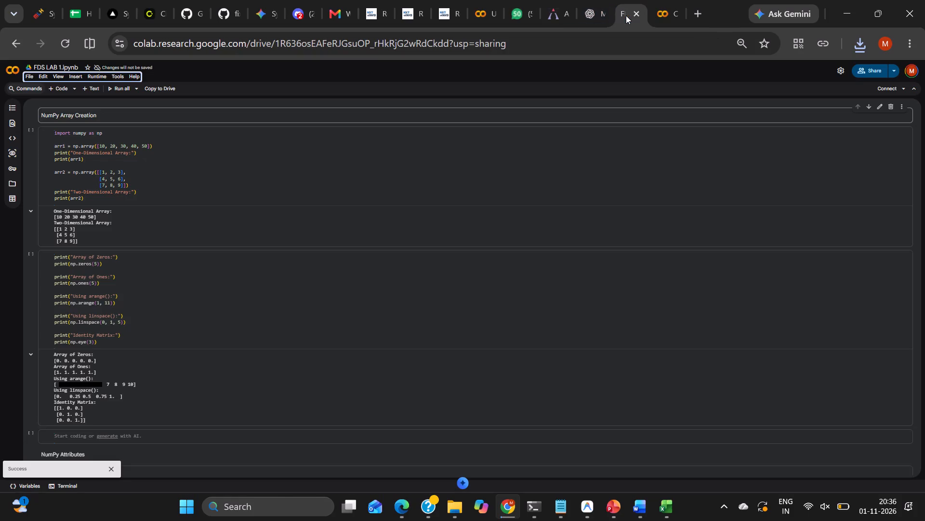
scroll(216, 364, down, 5)
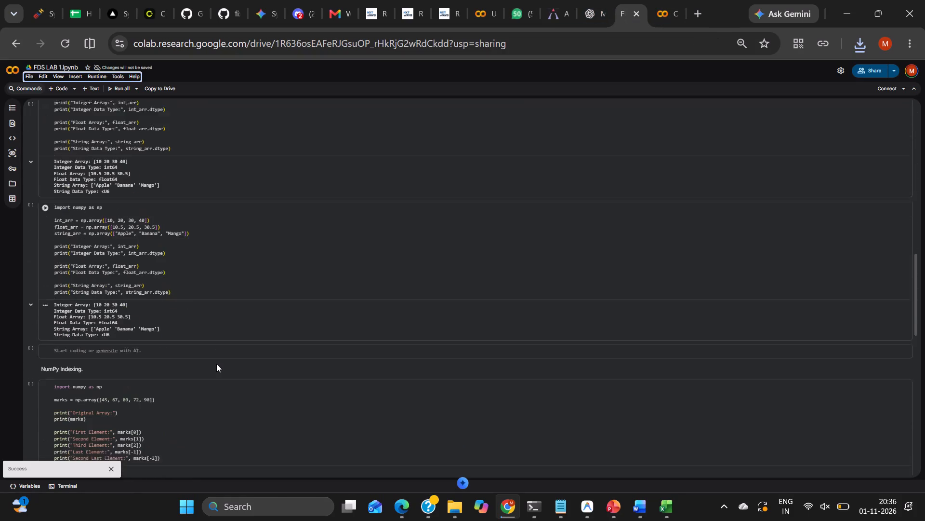
drag(216, 364, 213, 466)
drag(213, 466, 224, 453)
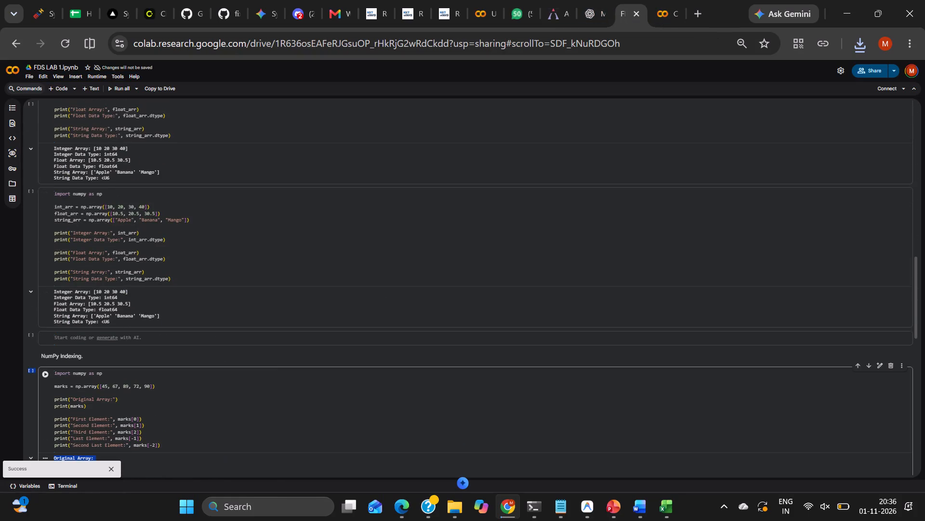
click(675, 0)
drag(257, 270, 349, 120)
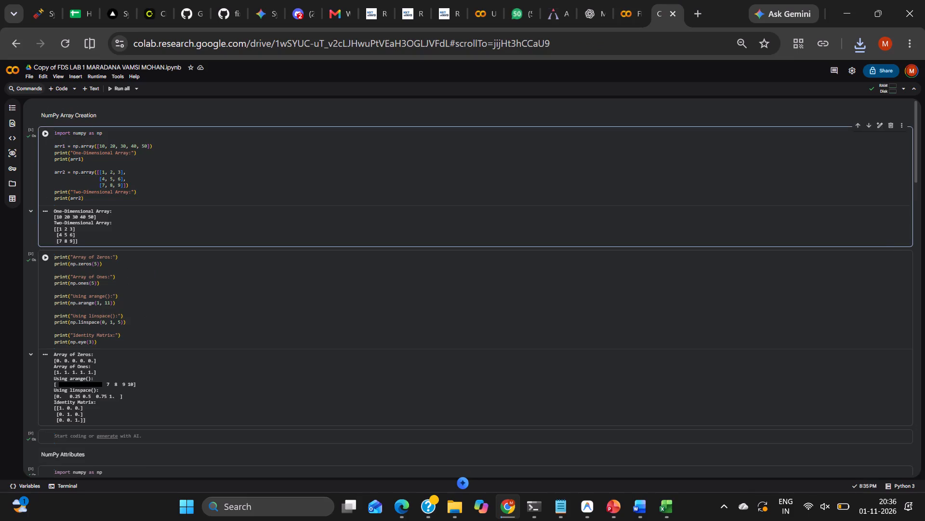
drag(279, 313, 340, 139)
click(281, 257)
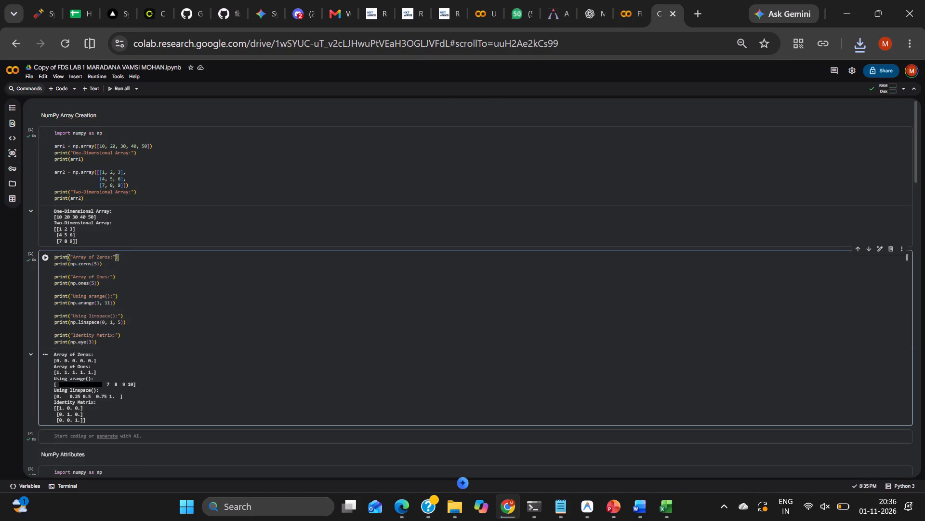
drag(281, 257, 329, 45)
click(306, 97)
drag(306, 97, 356, 0)
scroll(356, 0, up, 1)
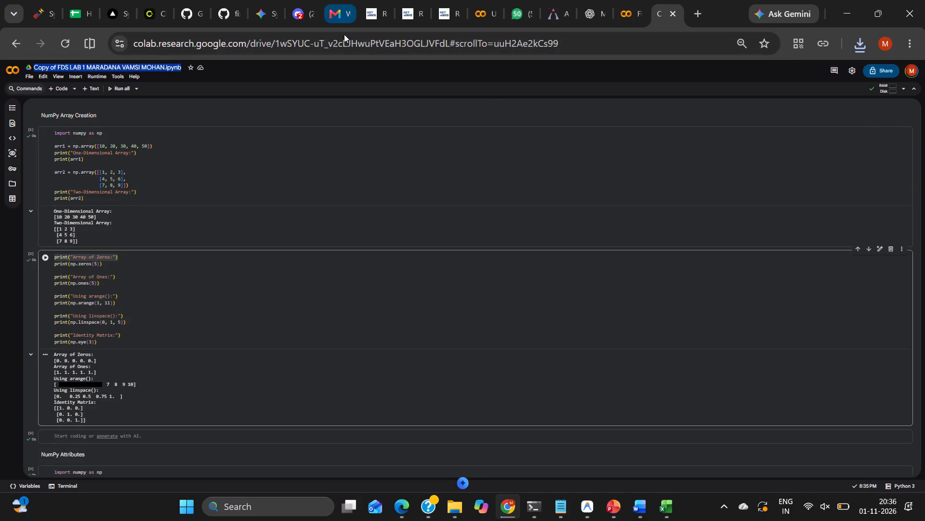
drag(344, 34, 319, 144)
click(319, 144)
scroll(319, 144, down, 3)
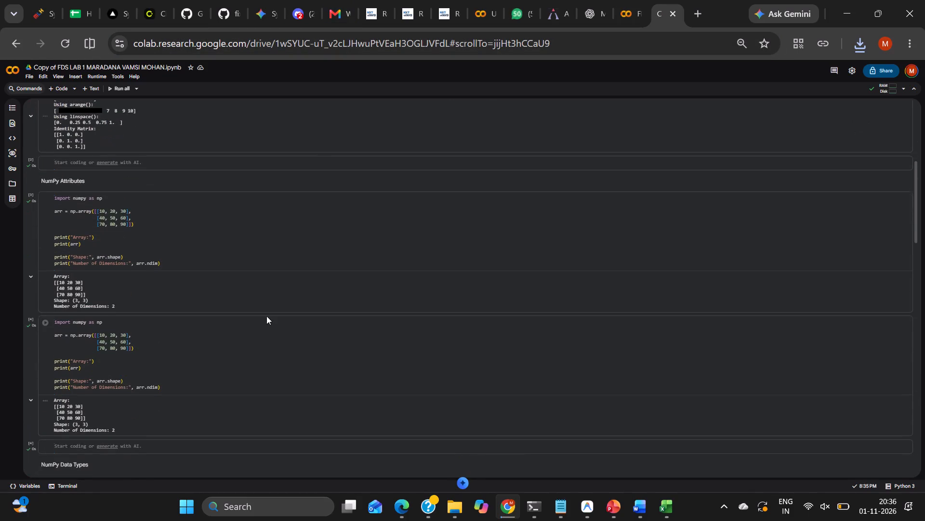
drag(266, 316, 321, 64)
click(292, 204)
scroll(292, 204, down, 7)
scroll(404, 231, up, 2)
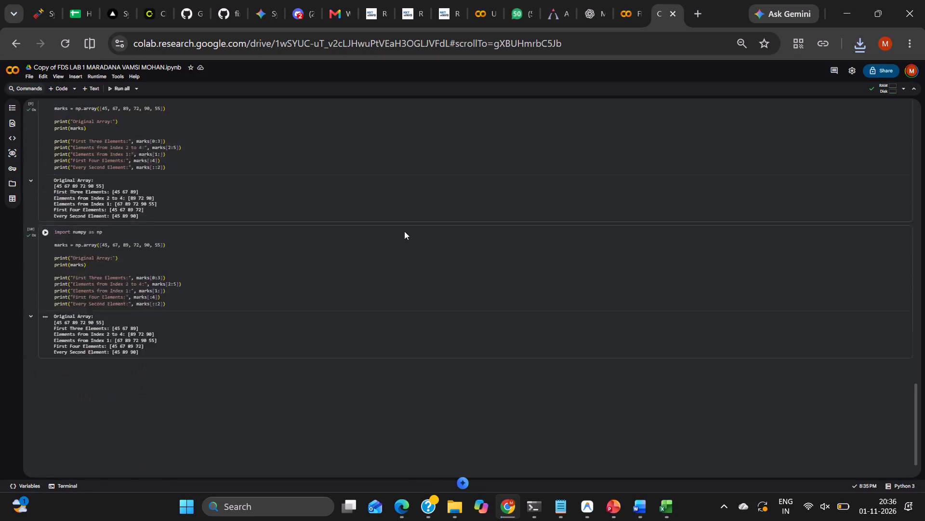
scroll(404, 231, up, 3)
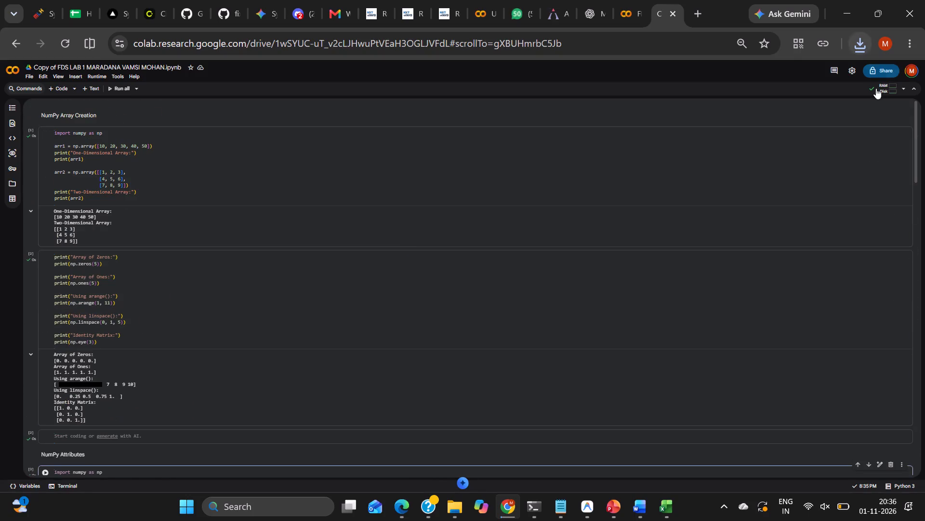
Share the renamed notebook copy with general access set to Anyone with the link, and copy its link.
click(885, 68)
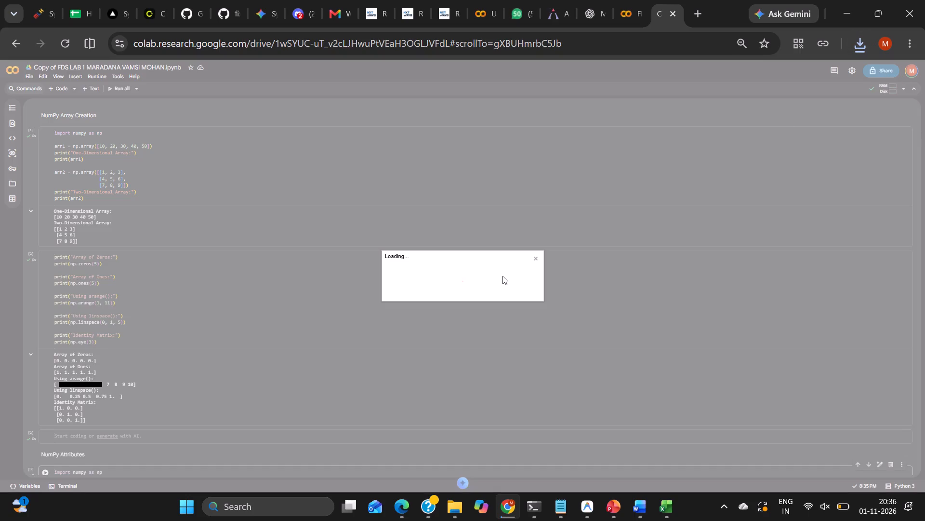
click(436, 308)
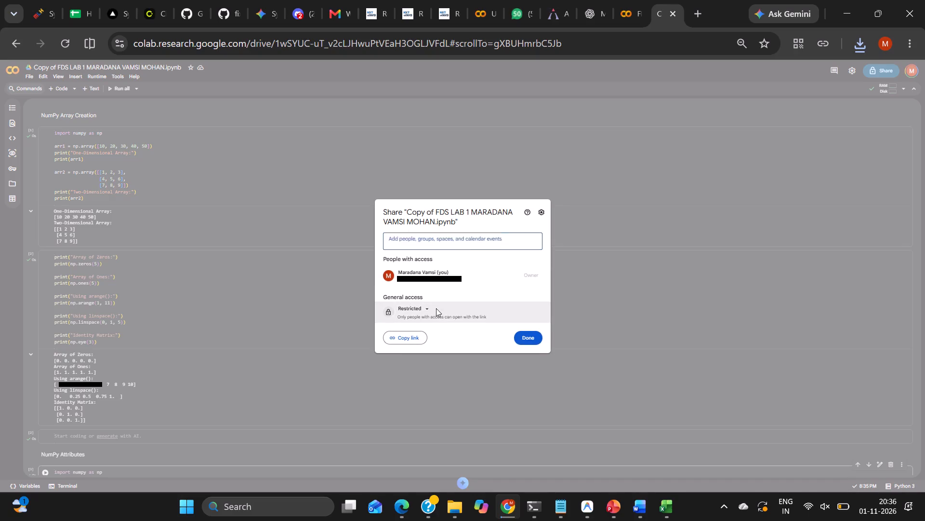
click(415, 314)
click(417, 311)
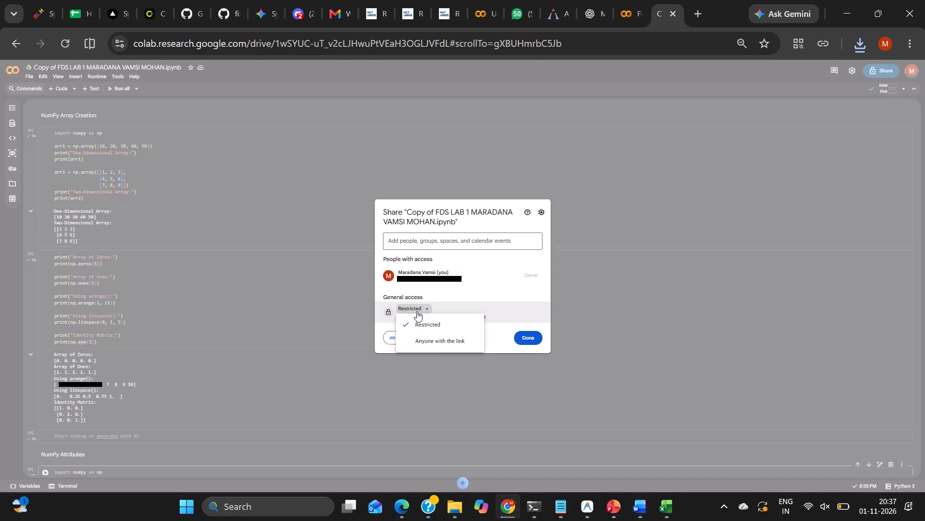
click(434, 345)
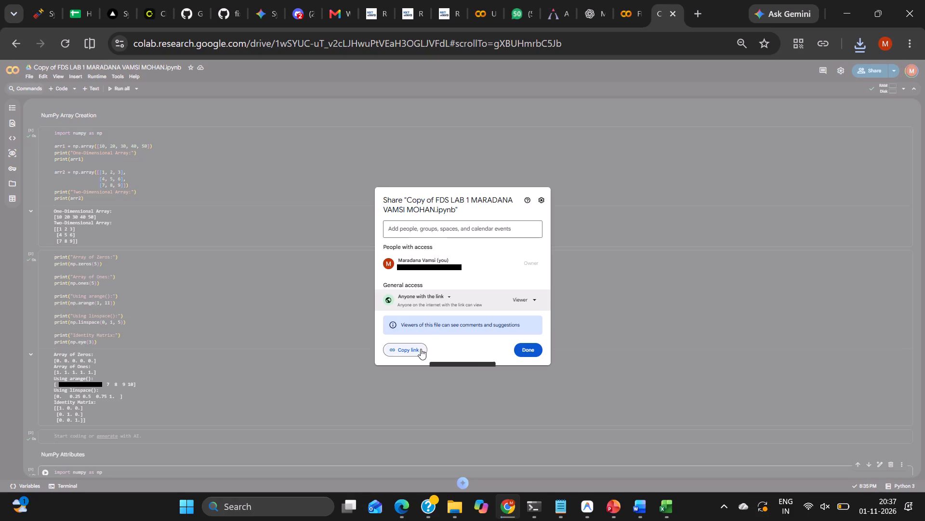
click(420, 349)
click(539, 352)
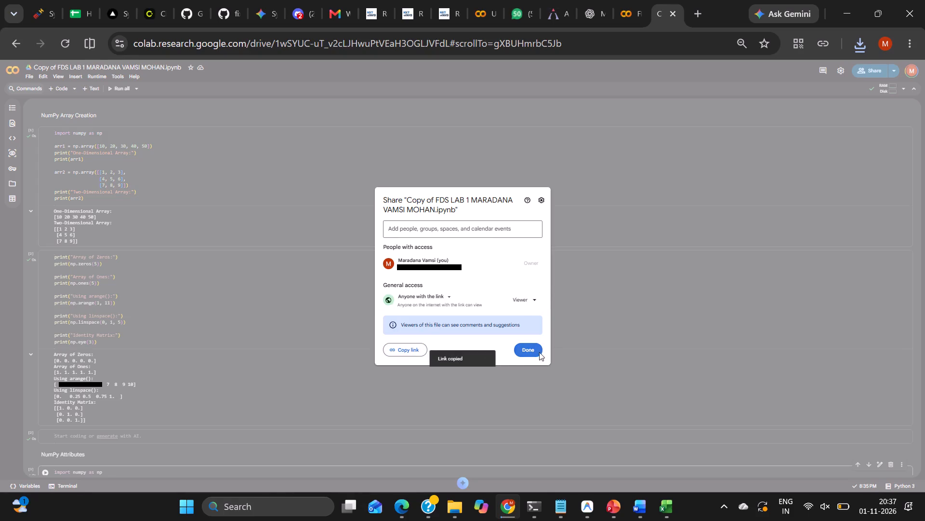
Reopen the notebook's sharing settings, copy the link again, and check the role options while keeping access at Anyone with the link.
click(865, 72)
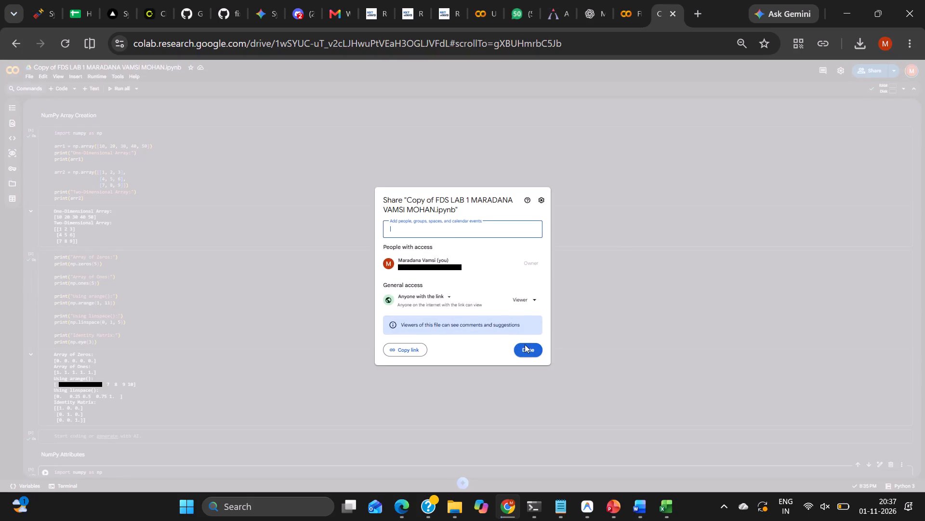
click(418, 346)
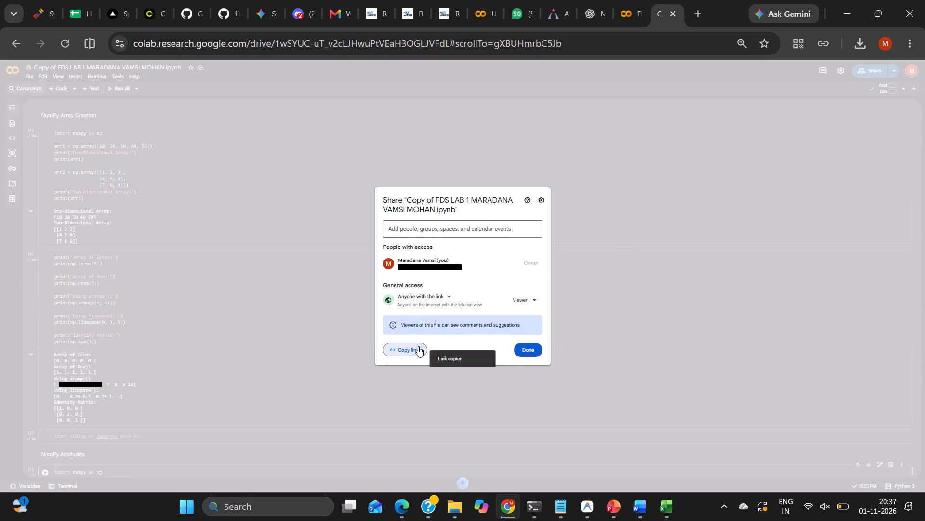
click(484, 297)
click(522, 299)
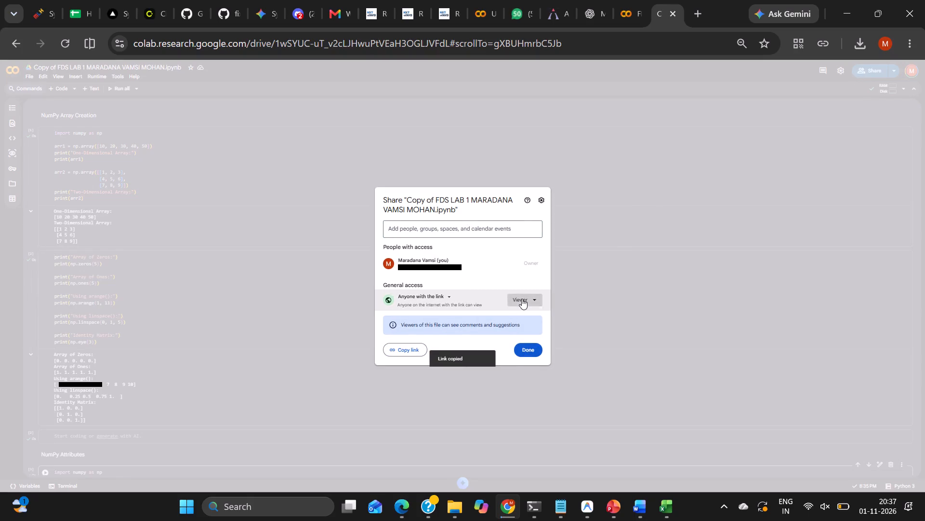
click(437, 294)
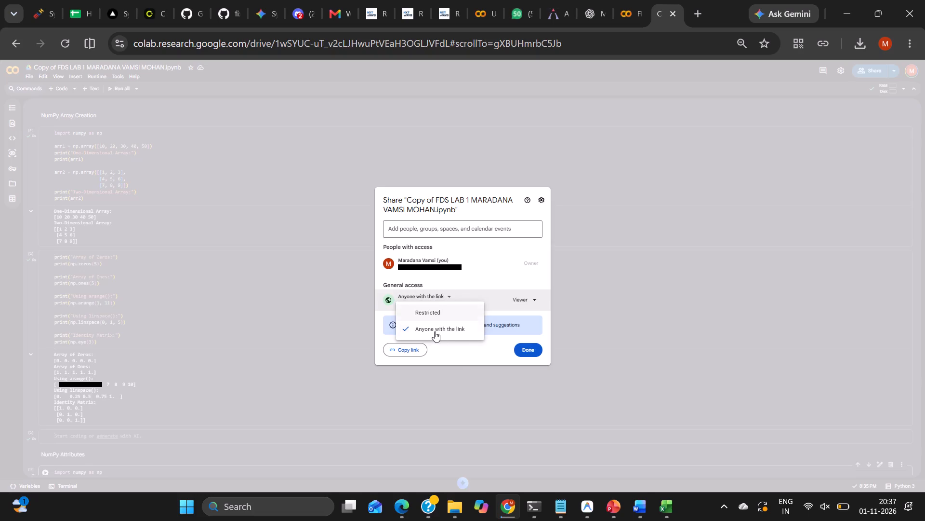
click(435, 331)
click(524, 355)
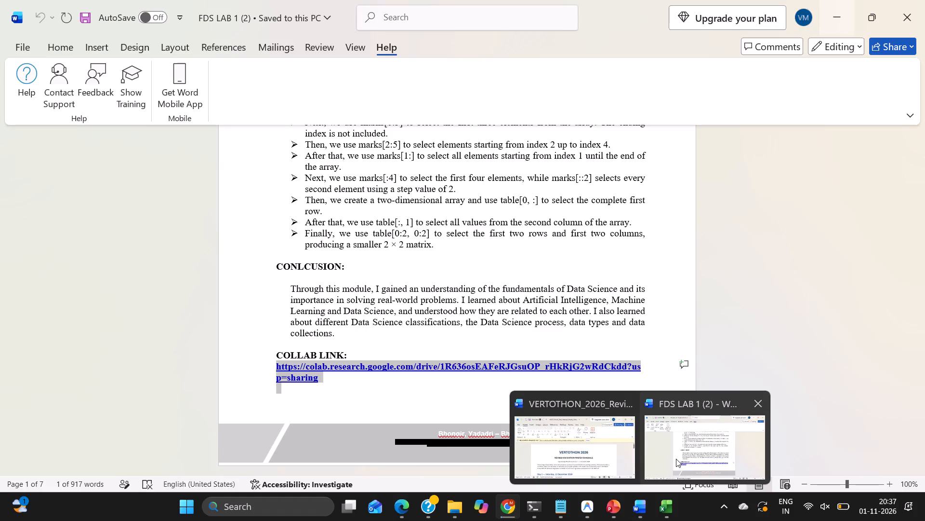
Switch to the FDS LAB 1 (2) report in Word and replace the old URL under COLLAB LINK with the copied notebook link.
click(676, 459)
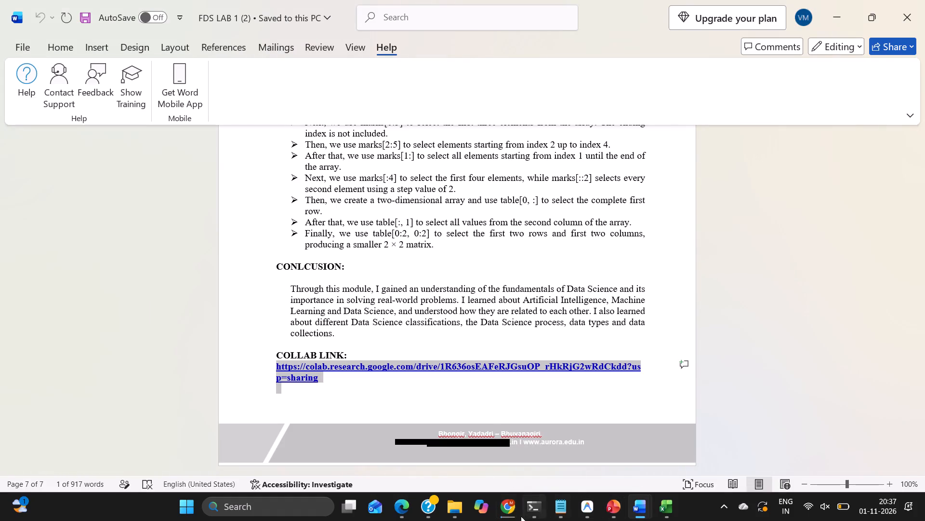
click(525, 461)
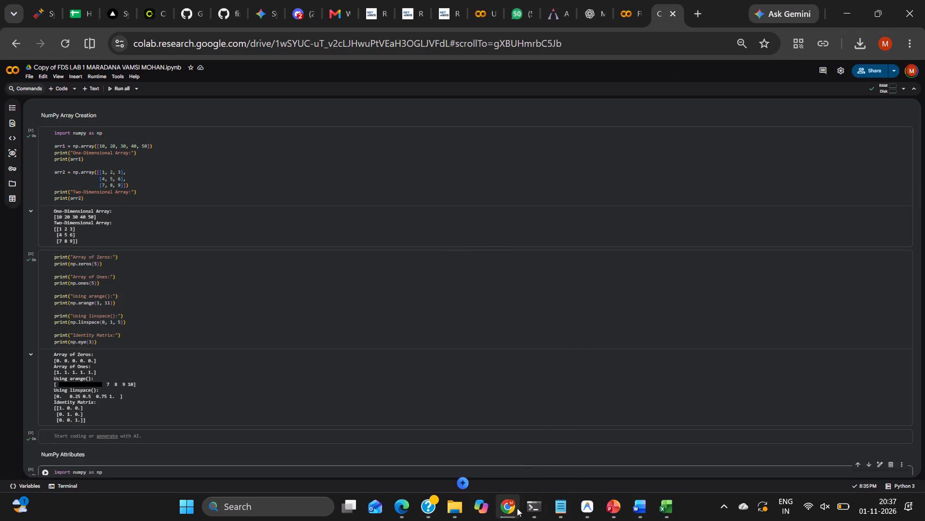
click(656, 449)
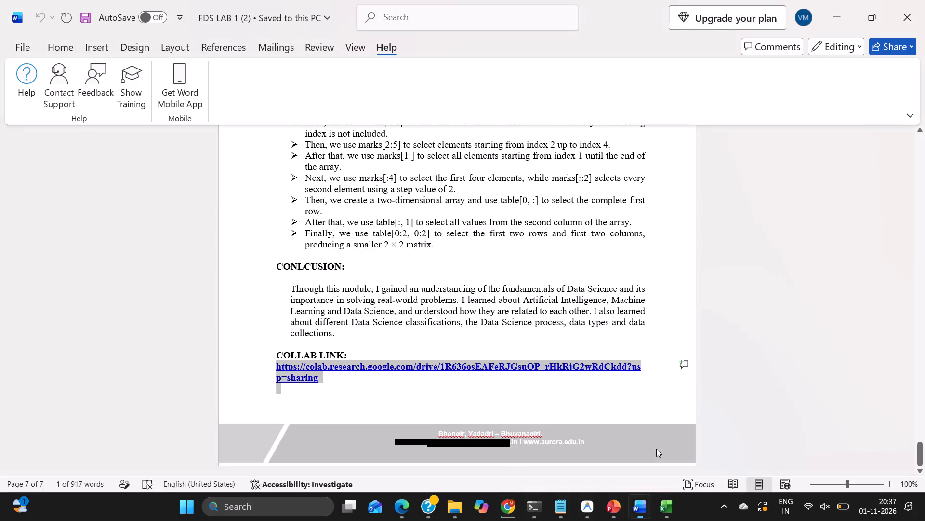
key(bracketright)
key(BackSpace)
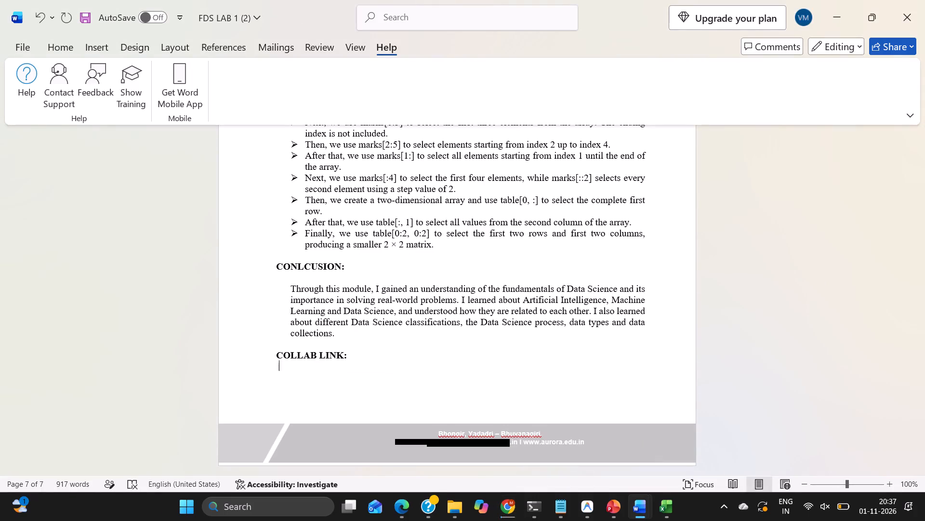
key(ctrl+v)
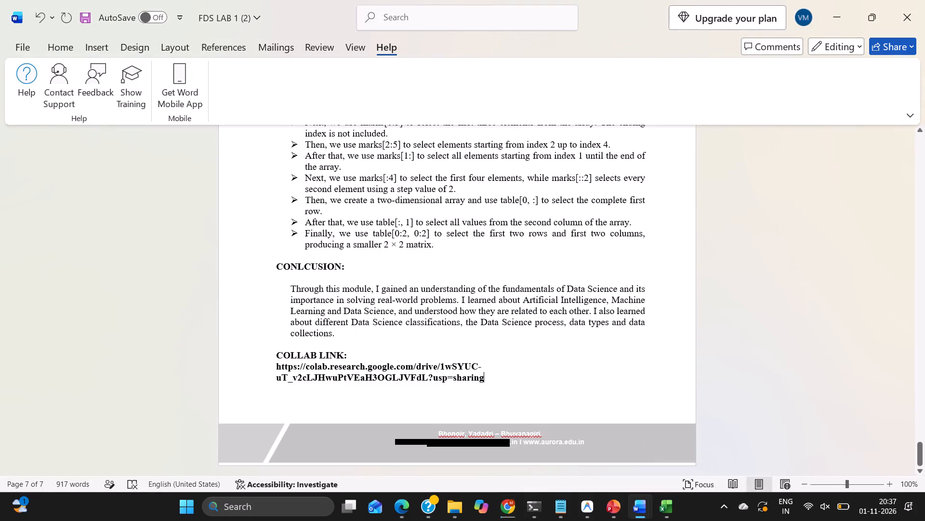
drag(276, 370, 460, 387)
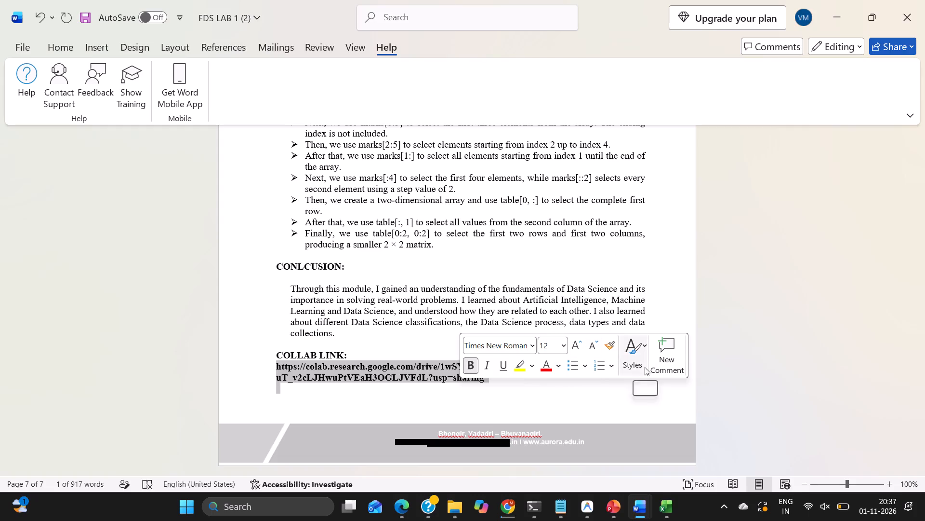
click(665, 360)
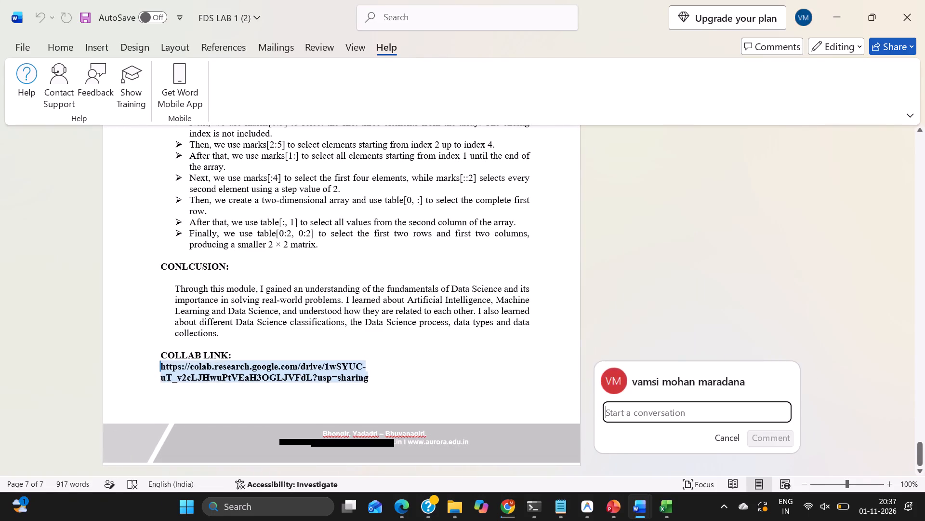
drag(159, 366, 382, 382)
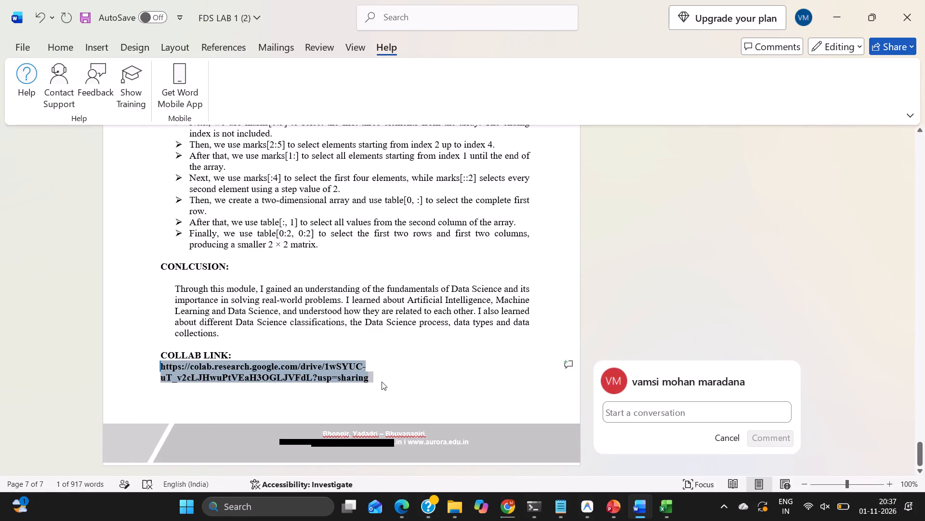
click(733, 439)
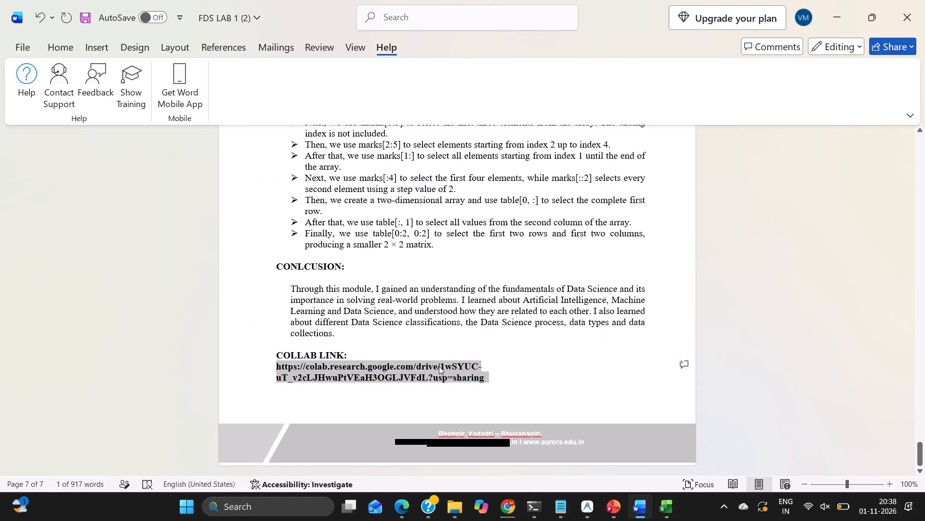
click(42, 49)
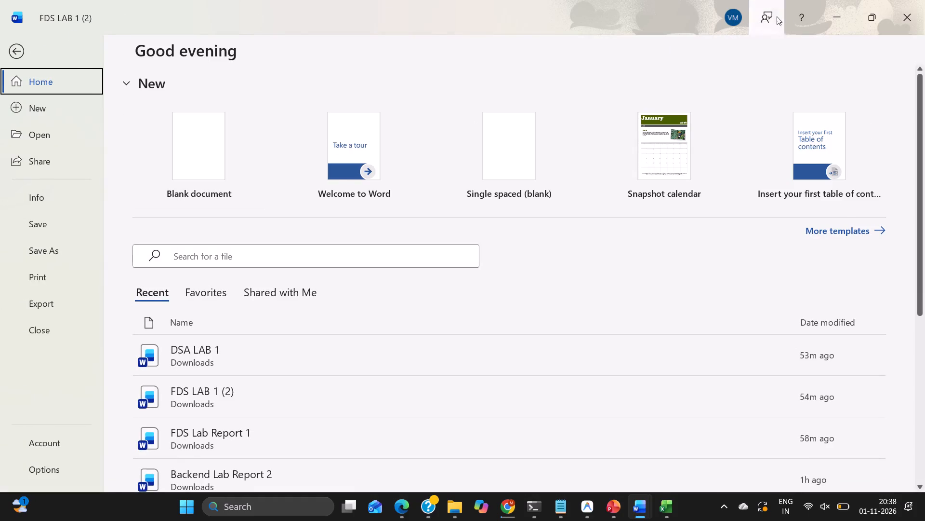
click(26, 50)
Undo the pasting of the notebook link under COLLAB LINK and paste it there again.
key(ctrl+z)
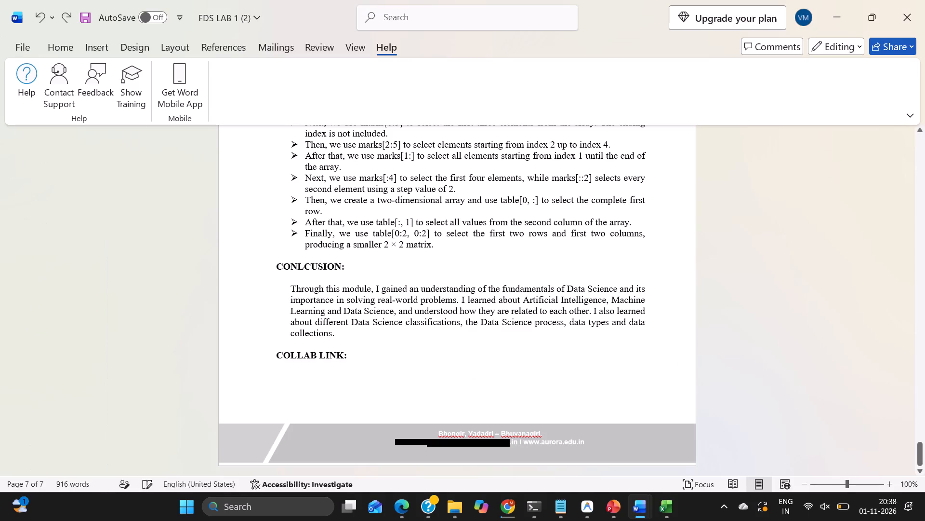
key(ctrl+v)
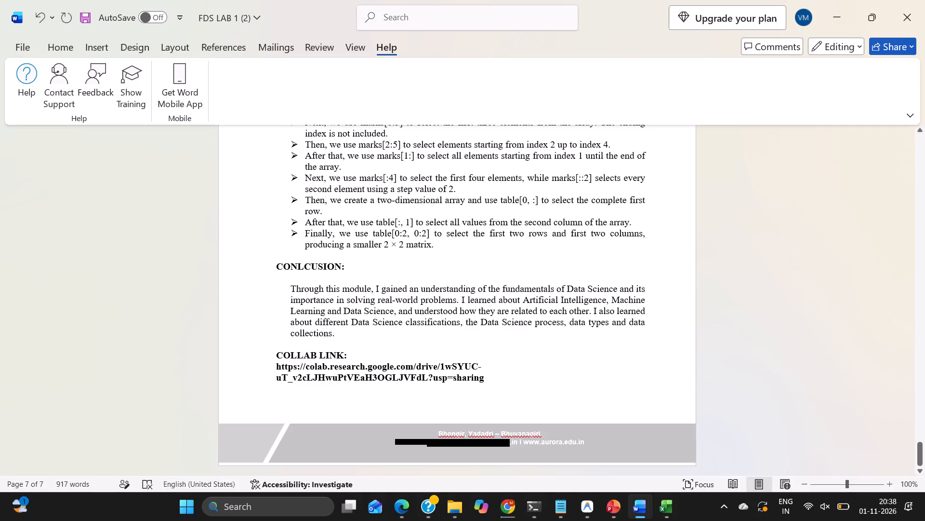
Turn the notebook URL under COLLAB LINK into a clickable hyperlink pointing to the same Colab sharing address.
click(91, 52)
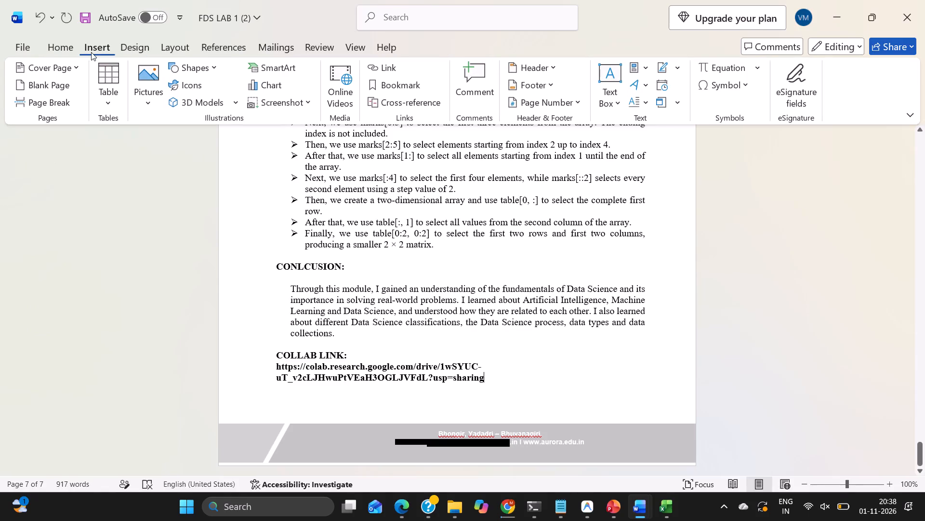
click(276, 368)
drag(276, 368, 447, 371)
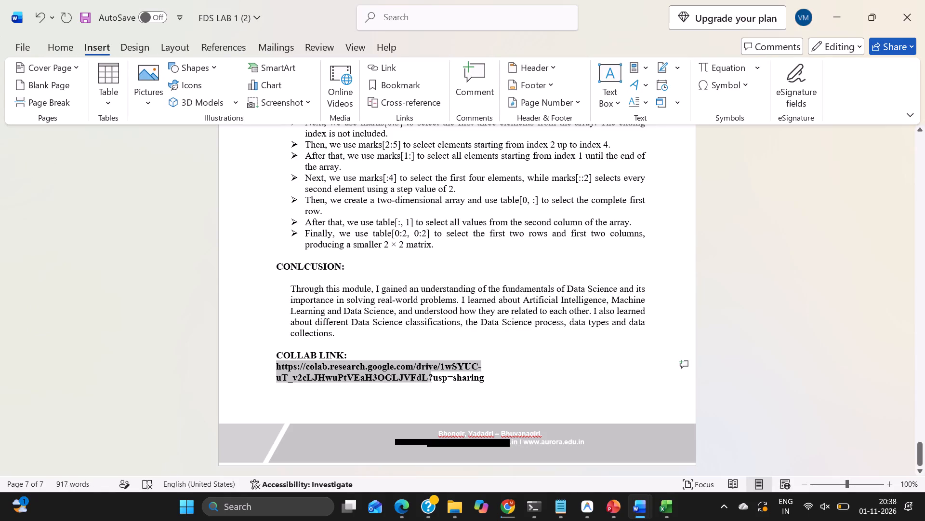
drag(447, 371, 484, 378)
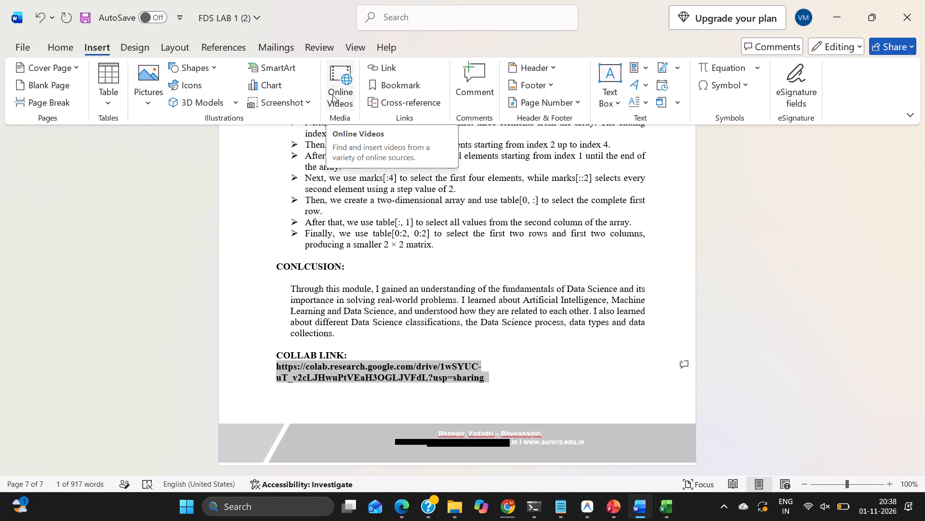
drag(332, 95, 397, 70)
click(397, 70)
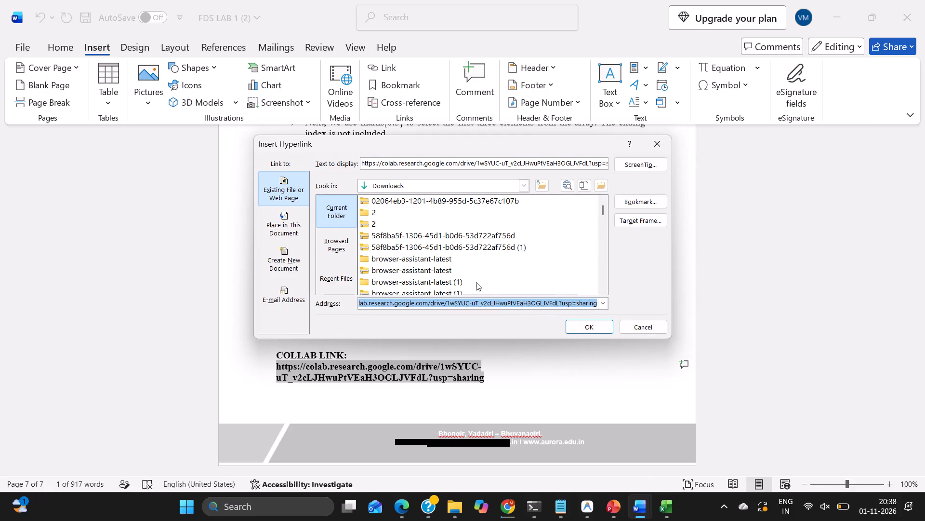
click(571, 330)
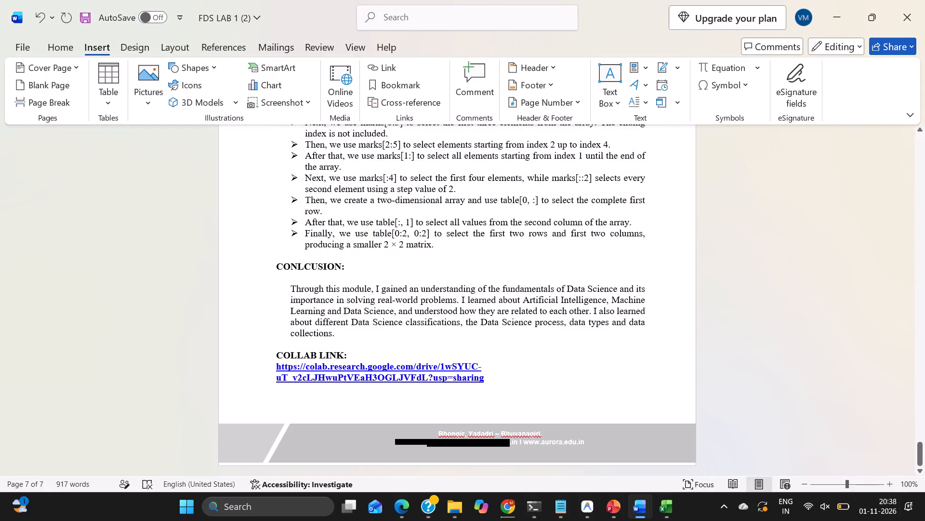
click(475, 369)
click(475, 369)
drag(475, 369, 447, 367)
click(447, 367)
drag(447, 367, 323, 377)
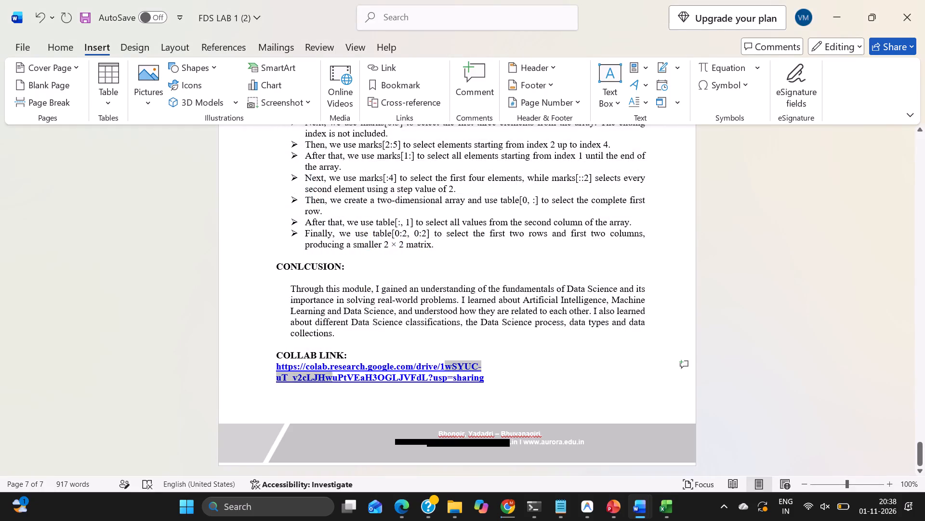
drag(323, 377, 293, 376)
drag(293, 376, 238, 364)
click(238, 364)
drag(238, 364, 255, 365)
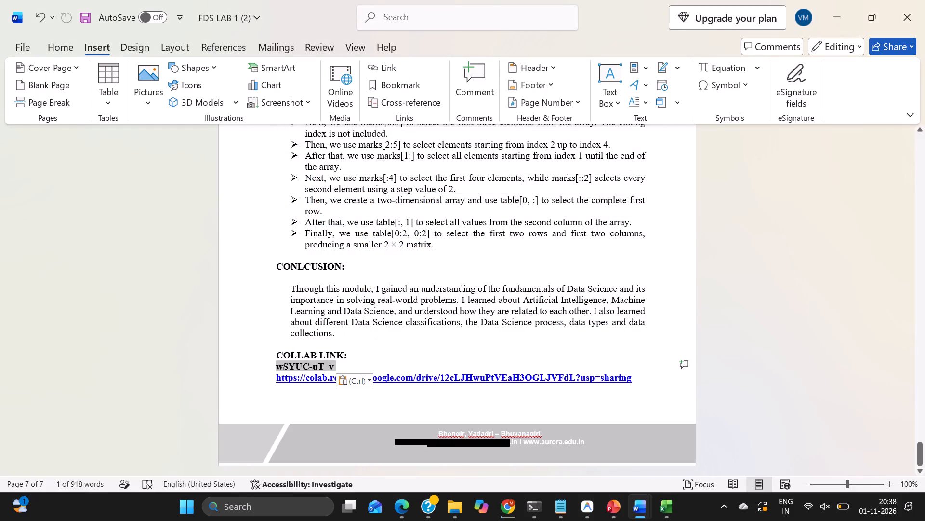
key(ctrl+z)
Copy the hyperlinked URL under COLLAB LINK, test it in a new Chrome tab, and close that tab.
click(255, 365)
double_click(272, 363)
drag(272, 363, 495, 374)
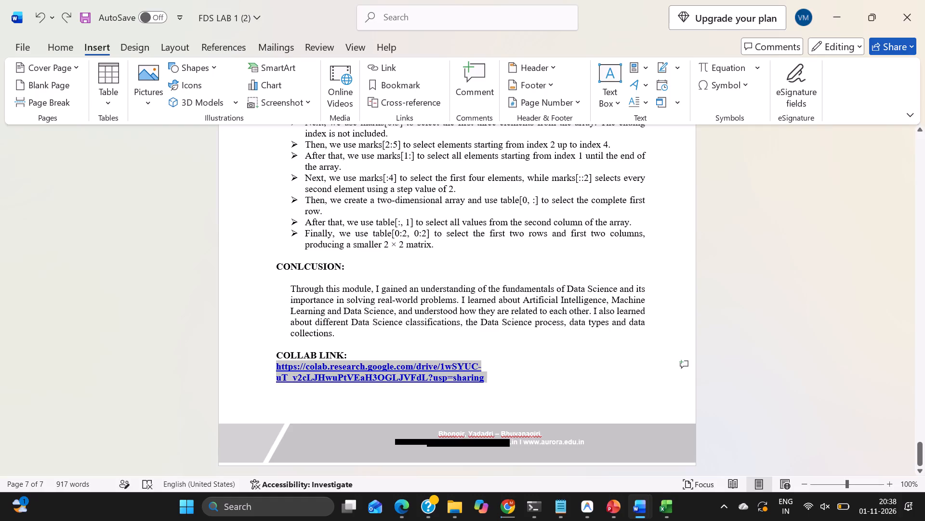
drag(495, 374, 498, 377)
key(ctrl+c)
click(623, 503)
click(627, 507)
drag(627, 507, 658, 452)
click(625, 484)
drag(585, 506, 522, 509)
drag(522, 509, 508, 511)
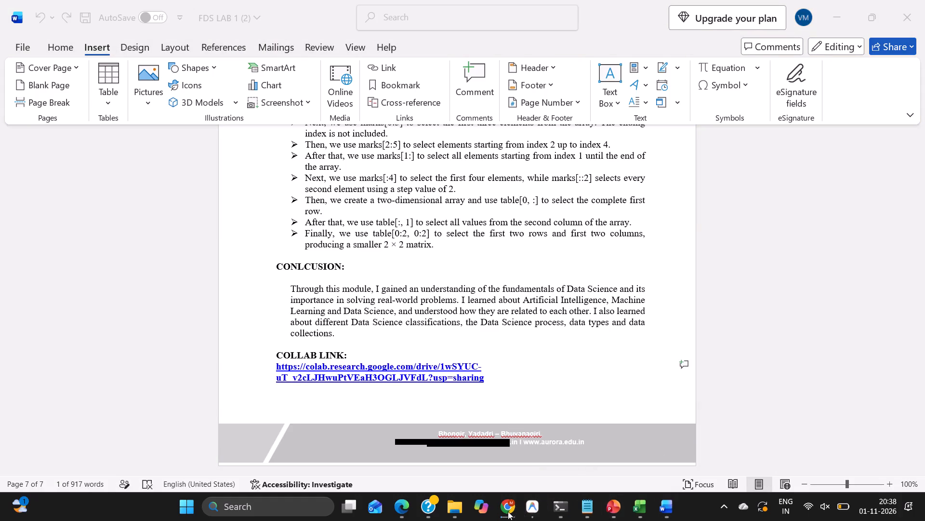
click(508, 511)
drag(508, 511, 606, 345)
drag(642, 245, 659, 192)
drag(659, 192, 668, 168)
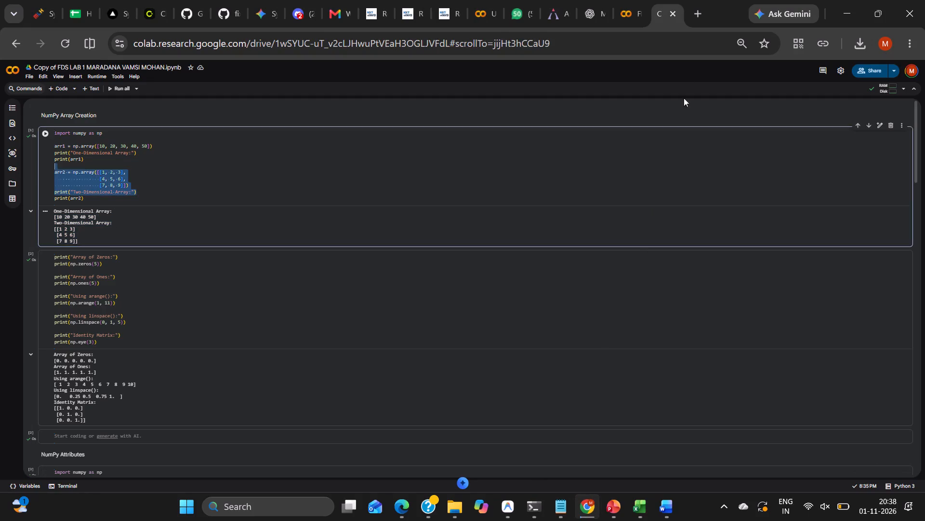
drag(684, 77, 698, 61)
click(698, 4)
key(ctrl+v)
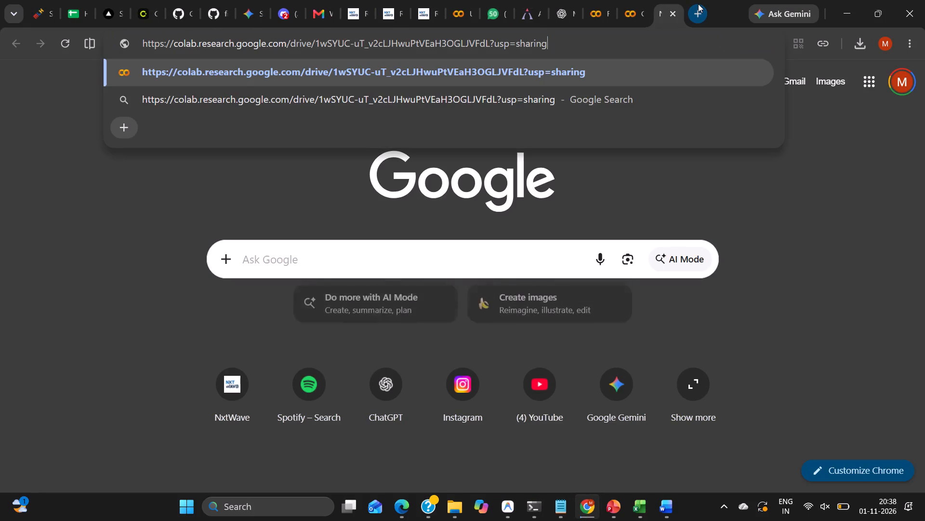
key(Return)
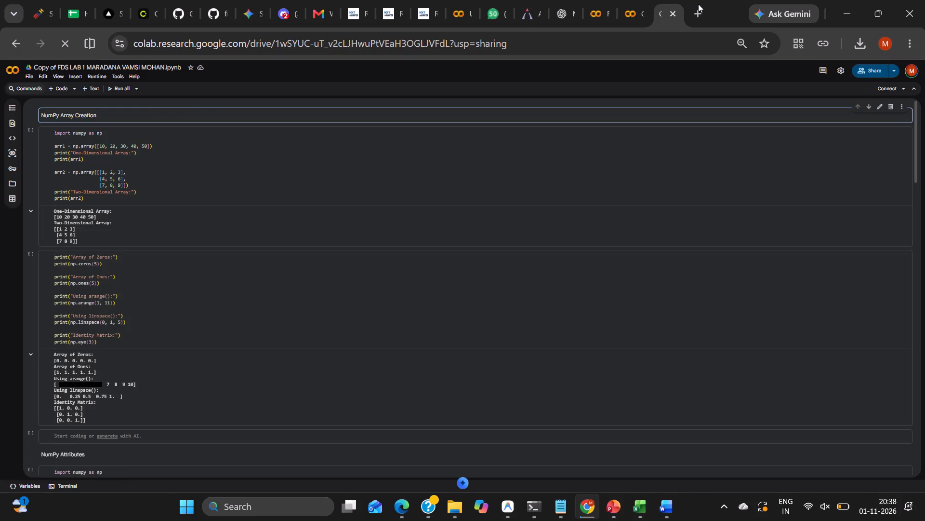
click(672, 13)
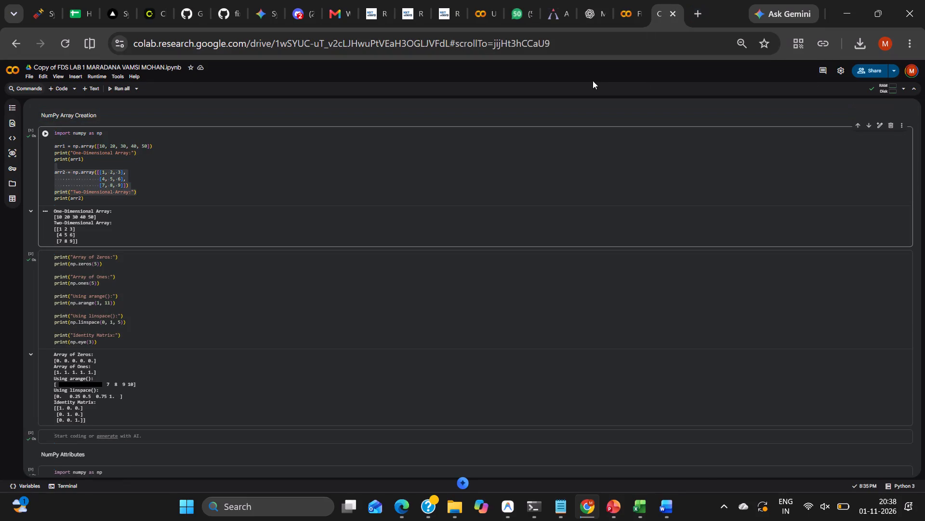
Close the original FDS LAB 1.ipynb notebook tab, keeping the renamed copy open.
click(639, 13)
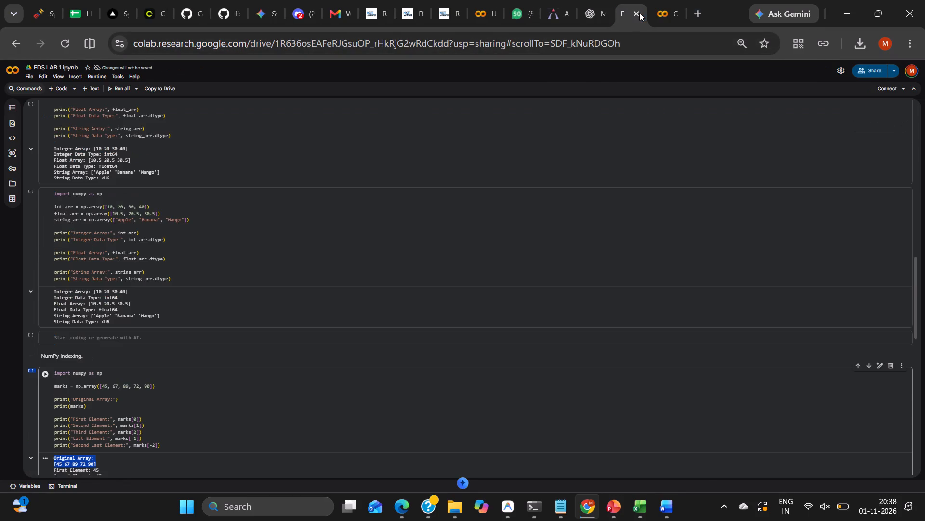
click(636, 14)
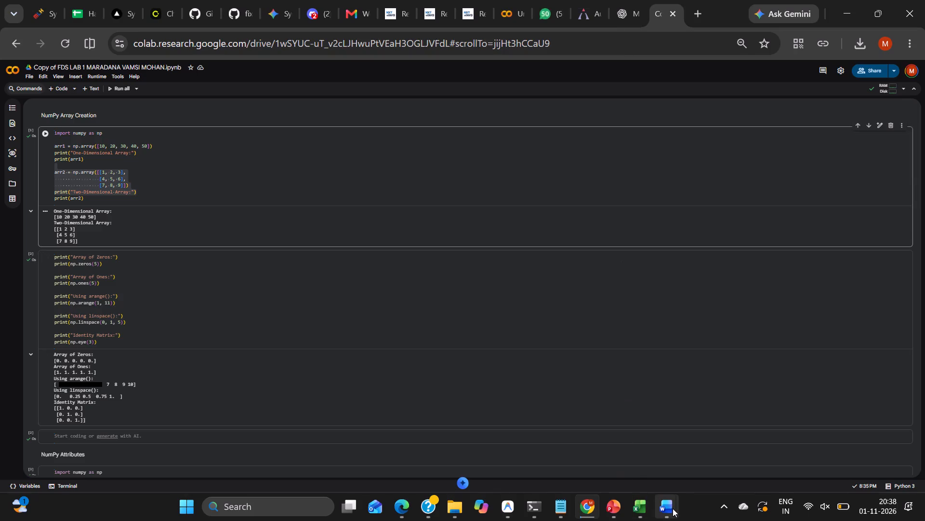
Switch to the FDS LAB 1 (2) report in Word and replace the Student Name on page 1 with the submitting student's full name.
click(703, 453)
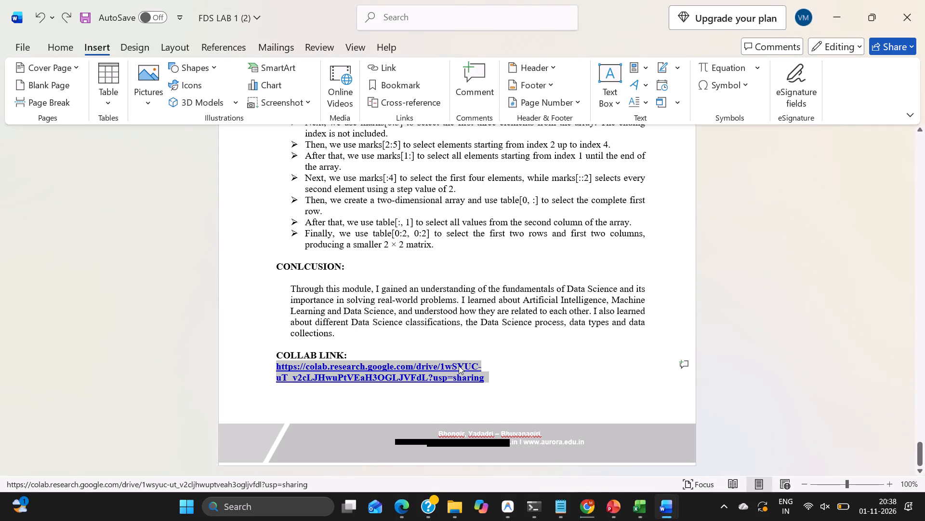
scroll(459, 366, down, 2)
click(569, 376)
scroll(548, 314, up, 3)
scroll(548, 314, up, 20)
scroll(548, 314, up, 5)
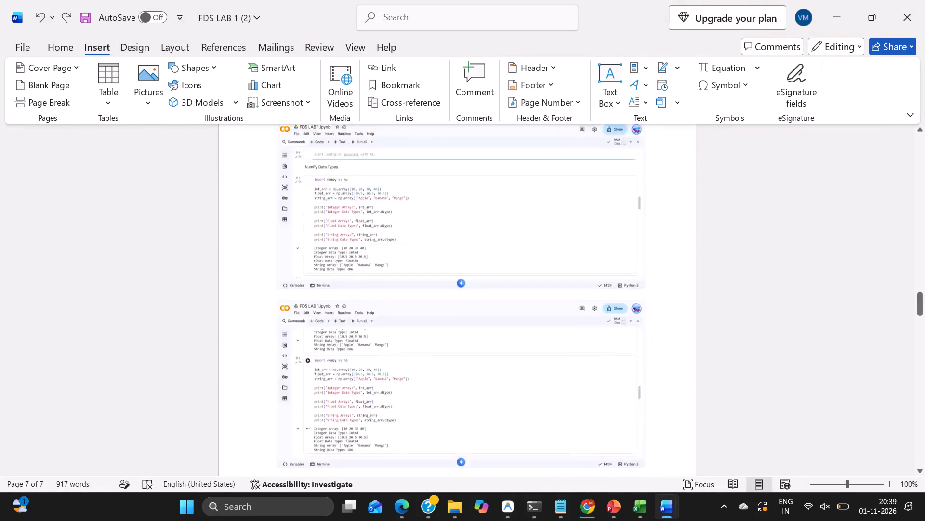
scroll(548, 314, up, 6)
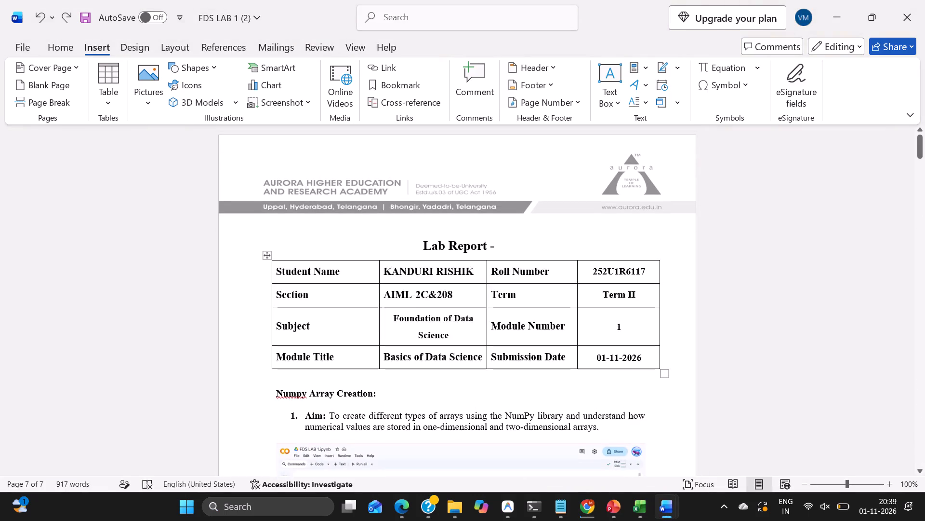
click(476, 272)
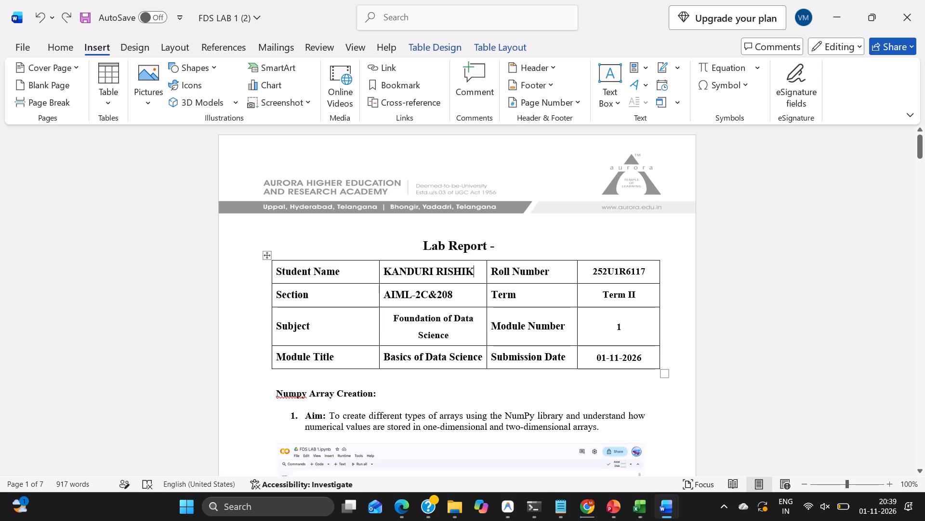
key(BackSpace)
key(BackSpace)
key(BackSpace)
key(BackSpace)
key(BackSpace)
key(BackSpace)
key(BackSpace)
key(BackSpace)
key(BackSpace)
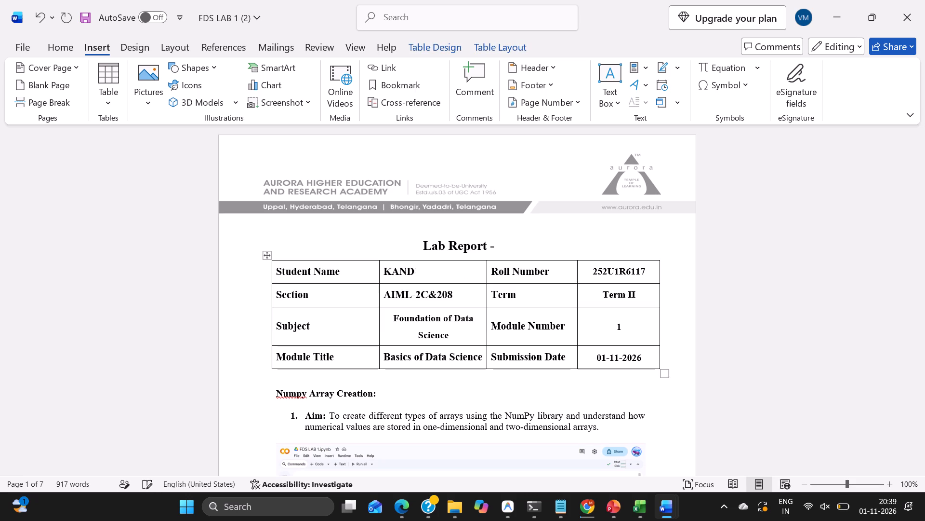
key(BackSpace)
key(BackSpace)
key(BackSpace)
key(BackSpace)
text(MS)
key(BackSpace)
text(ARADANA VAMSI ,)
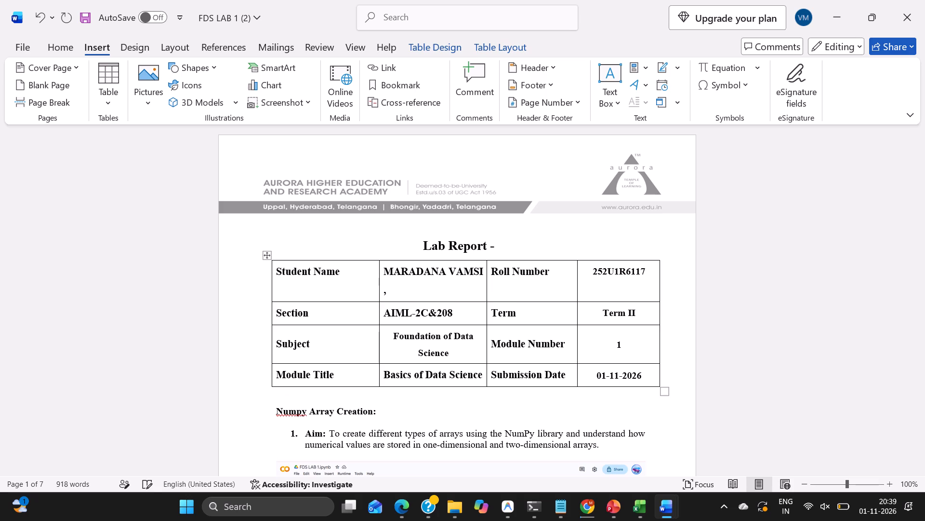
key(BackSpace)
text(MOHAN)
click(398, 273)
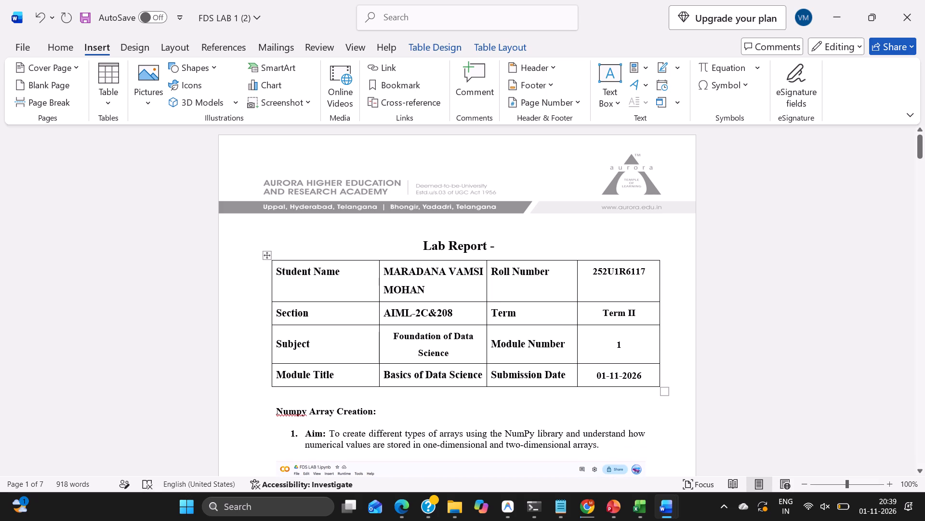
click(413, 274)
click(402, 272)
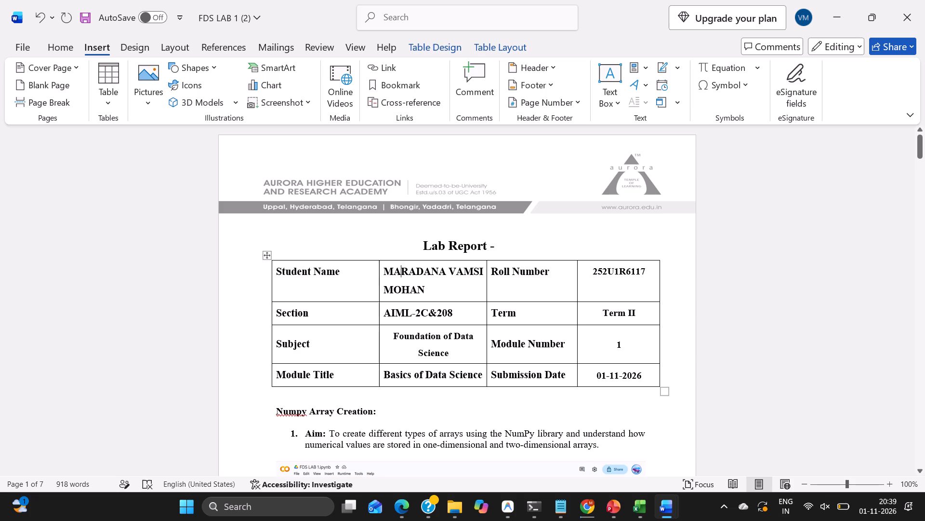
click(414, 274)
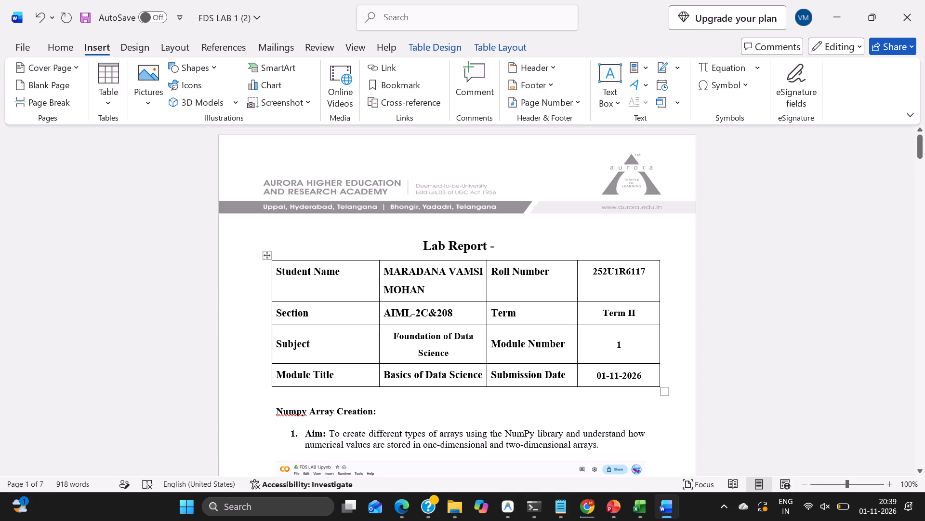
Change the second-to-last digit of the Roll Number in the report's details table to 5.
click(639, 274)
key(BackSpace)
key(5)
Change the Term entry in the details table to Term IInd.
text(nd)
Add spaces around the ampersand in the Section entry so it reads AIML-2C & 208.
click(437, 315)
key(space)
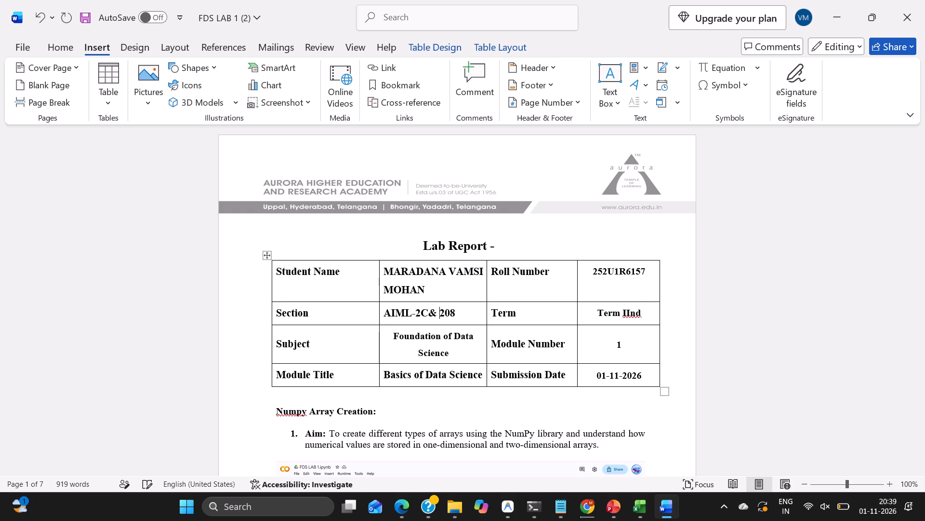
key(Left)
key(Left)
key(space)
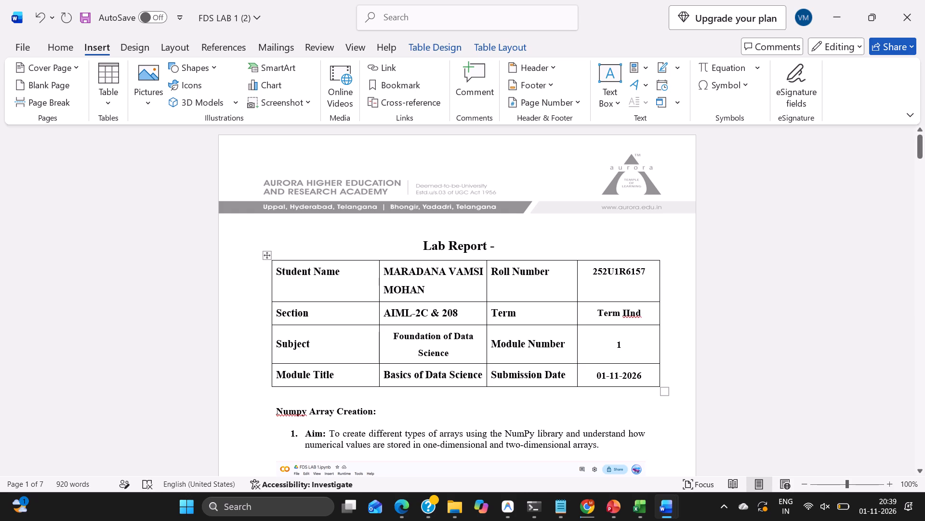
Compare the page 1 screenshot under Numpy Array Creation in the Word report with the matching cell of the Colab notebook in Chrome.
scroll(478, 404, right, 1)
scroll(348, 424, down, 2)
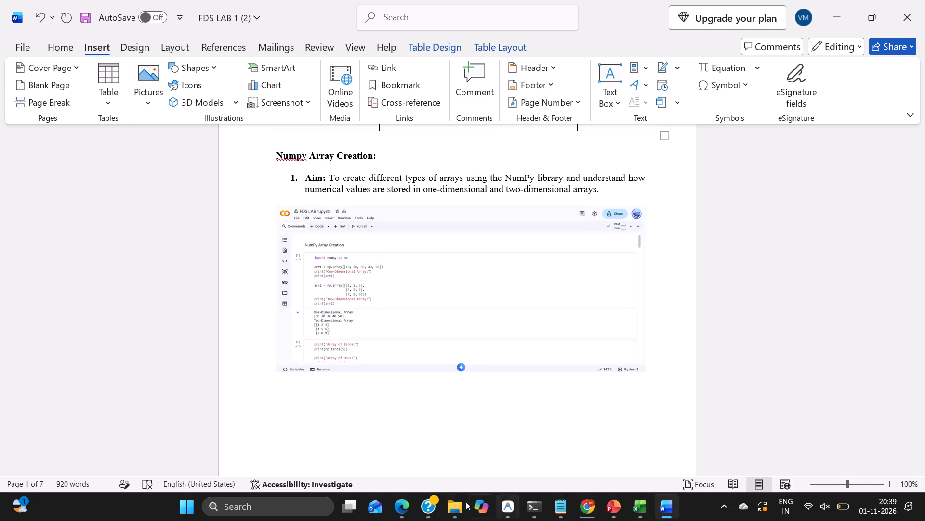
click(586, 482)
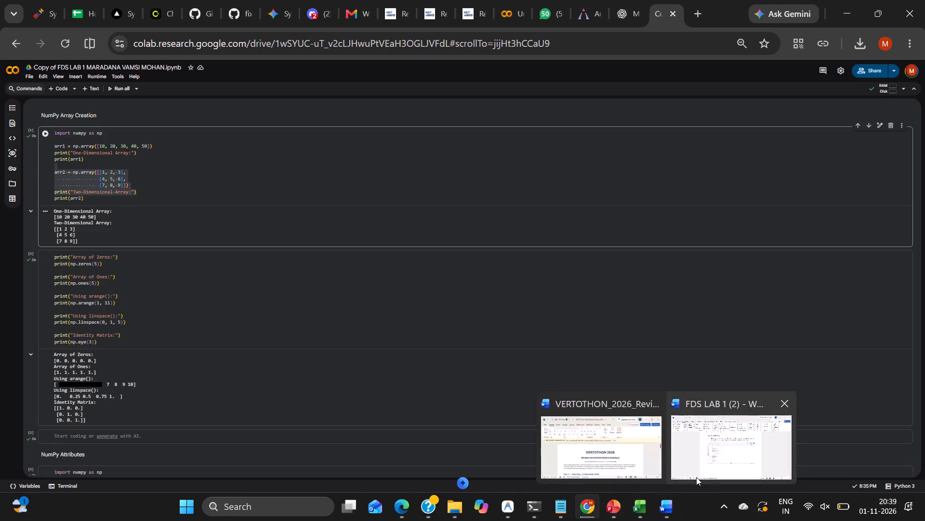
click(696, 477)
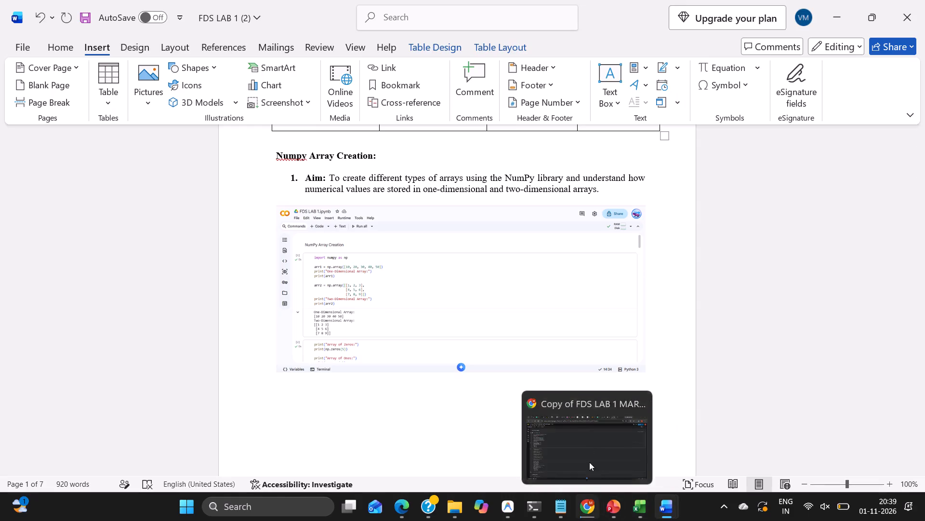
click(586, 447)
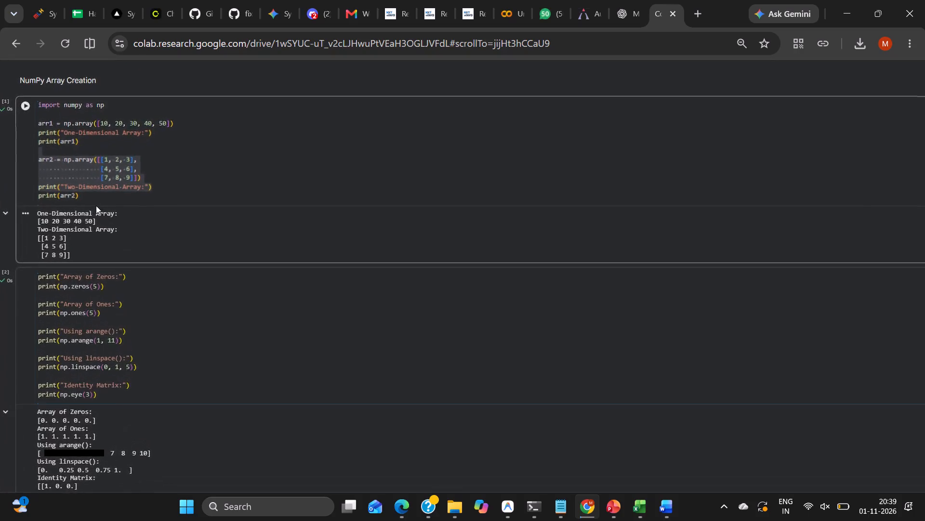
scroll(96, 206, up, 6)
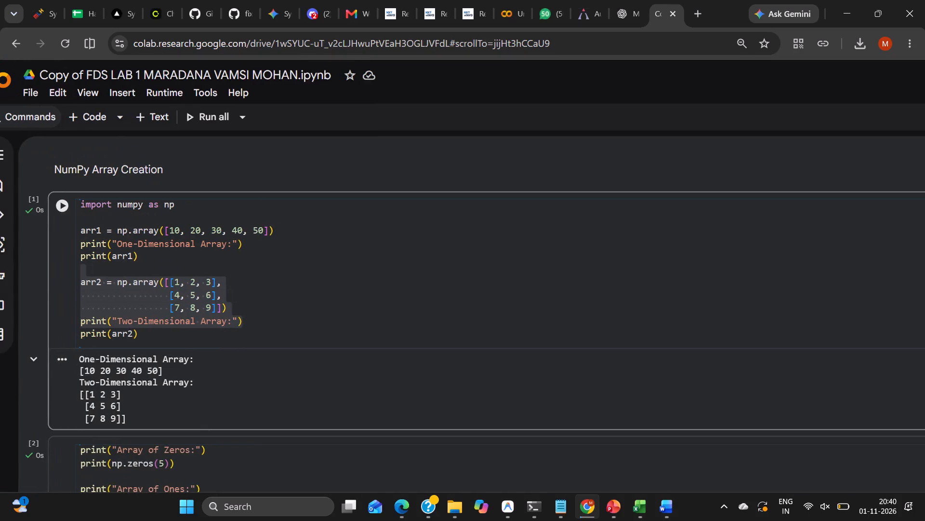
scroll(96, 206, right, 1)
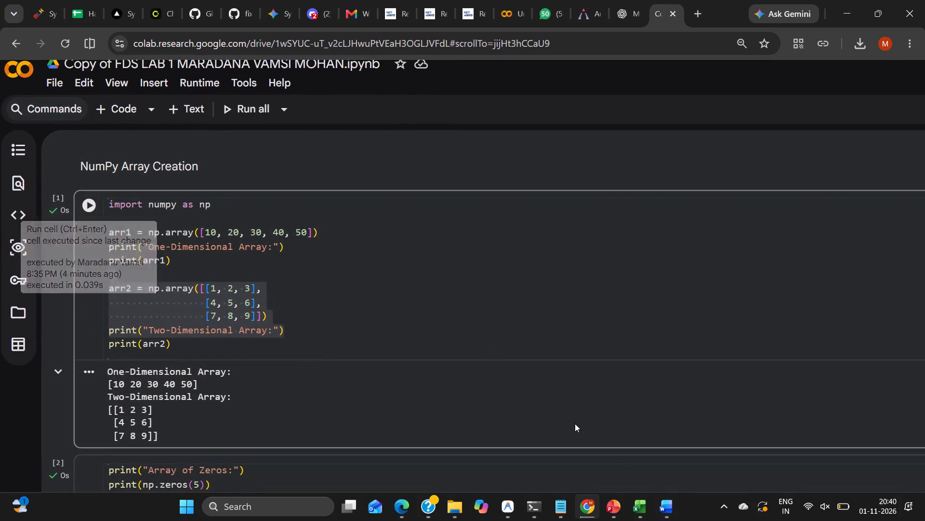
click(713, 450)
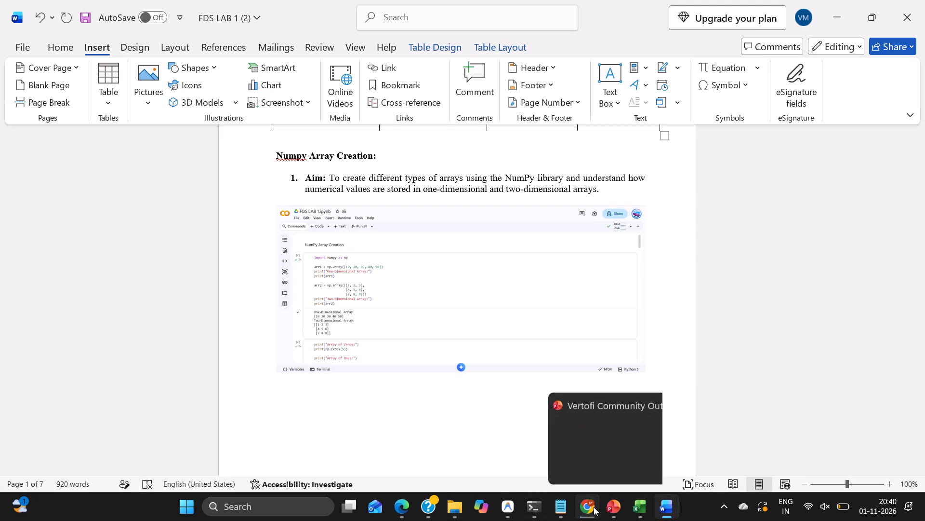
click(582, 474)
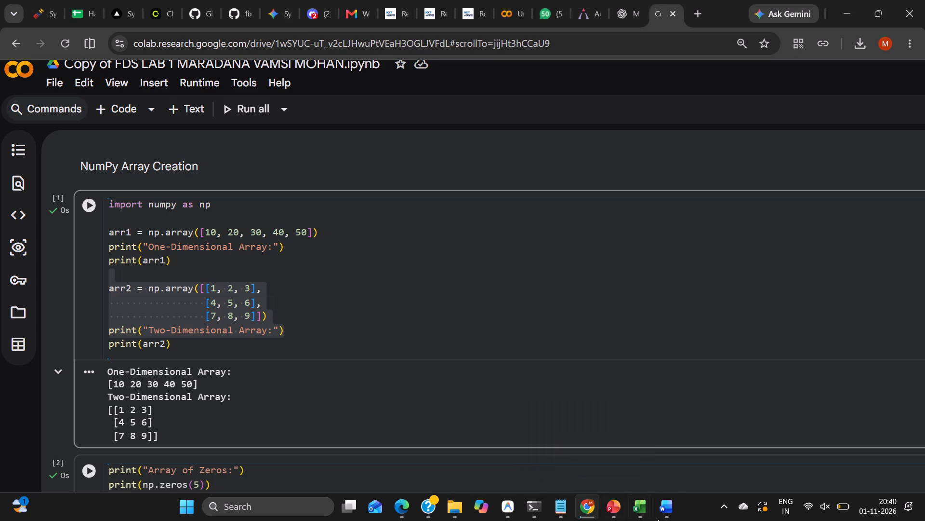
click(715, 457)
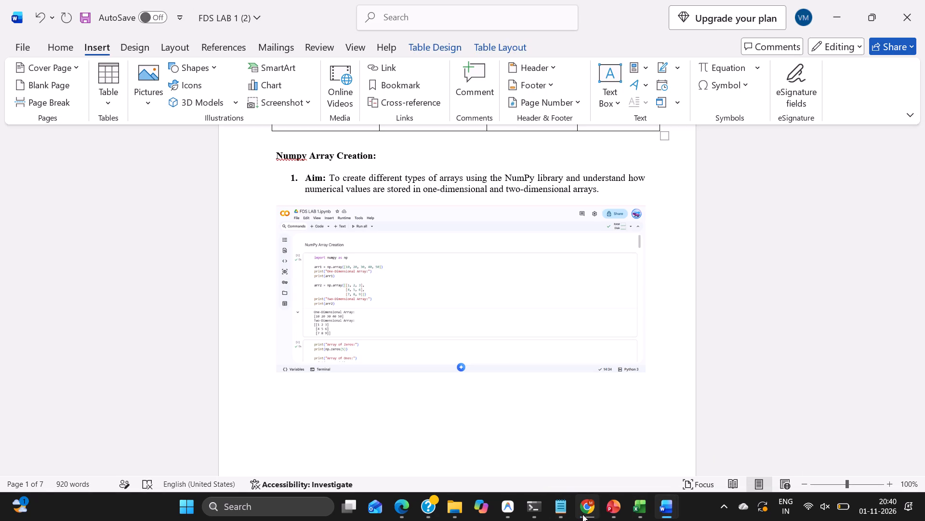
Capture a full-screen screenshot of the Colab notebook's first NumPy Array Creation cell and its output, without highlighted code, and return to the Word report.
click(586, 462)
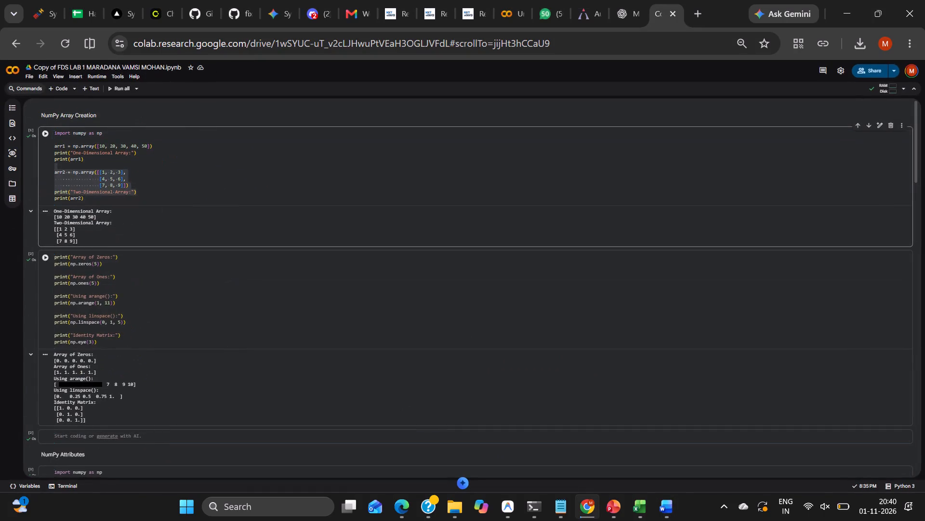
click(135, 199)
scroll(135, 199, right, 3)
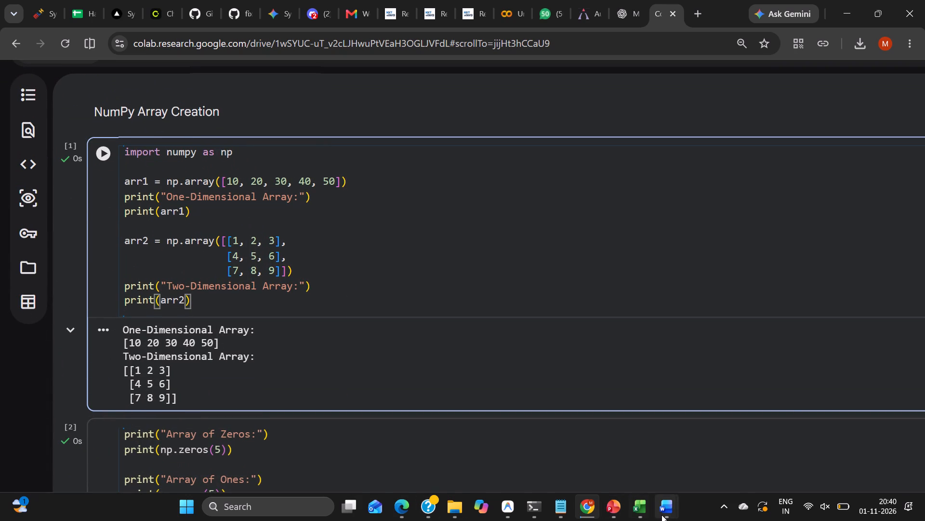
click(709, 468)
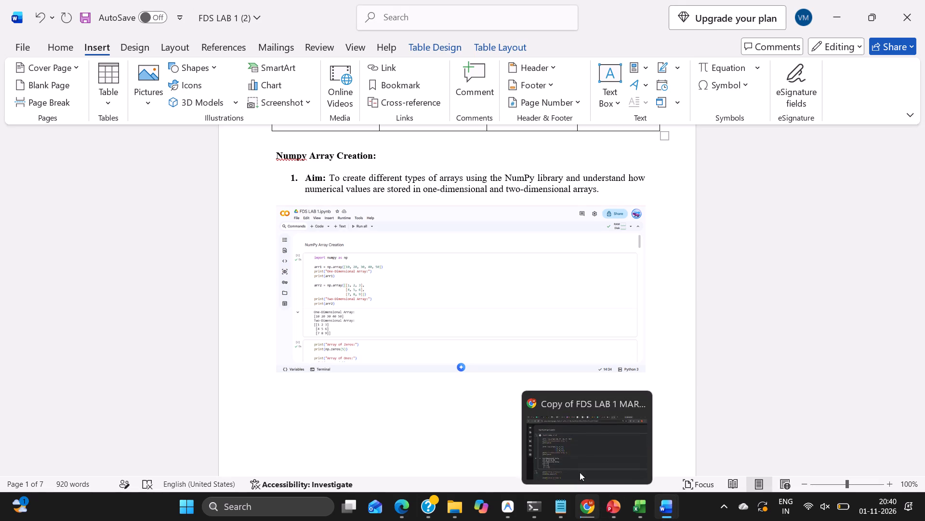
click(580, 453)
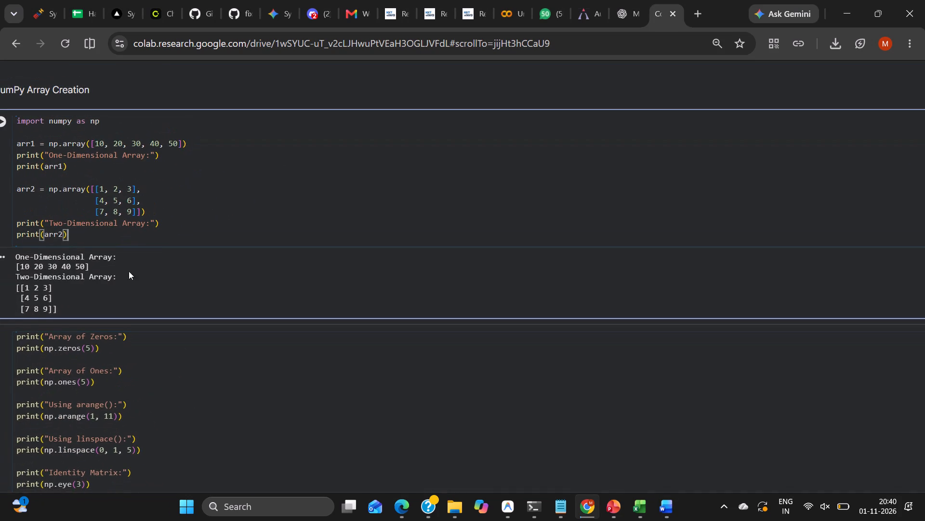
scroll(92, 270, right, 2)
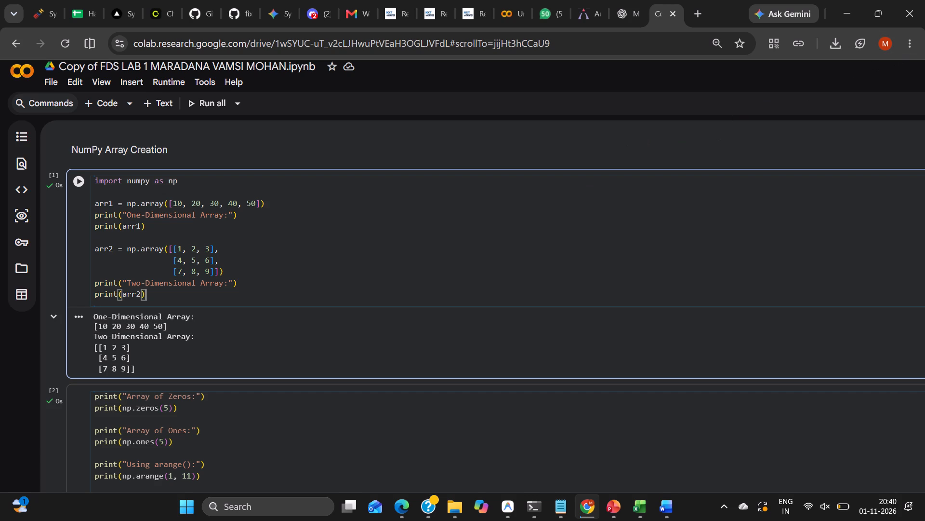
key(super+Print)
click(714, 453)
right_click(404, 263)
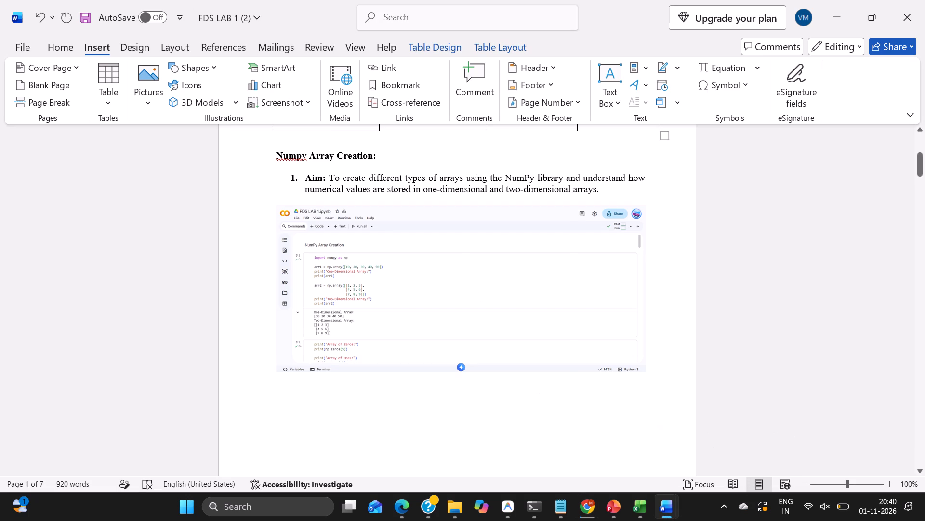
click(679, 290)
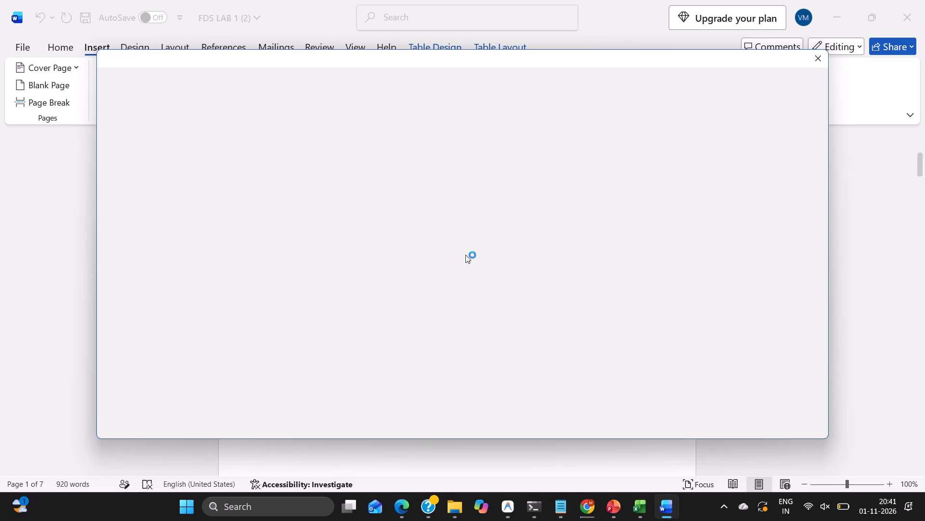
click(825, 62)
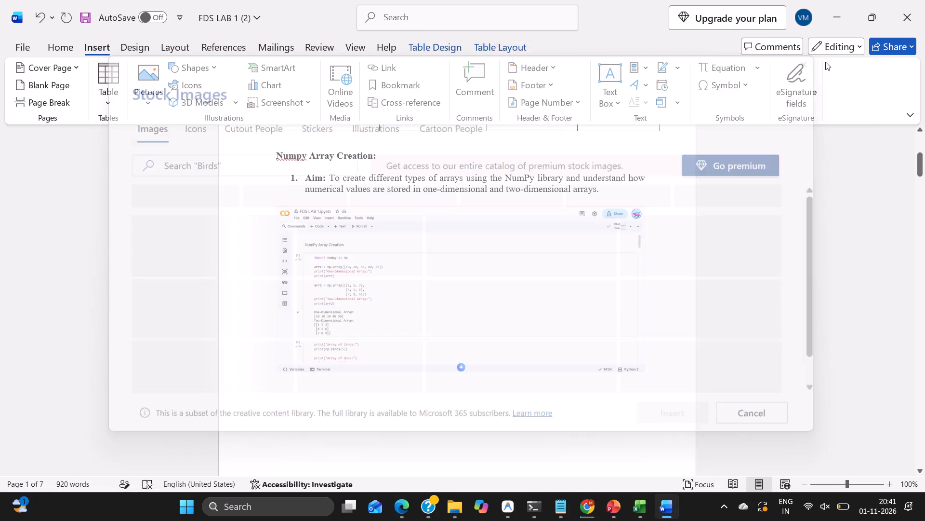
Replace the page 1 picture under Numpy Array Creation with Screenshot (1147) from this device.
right_click(468, 302)
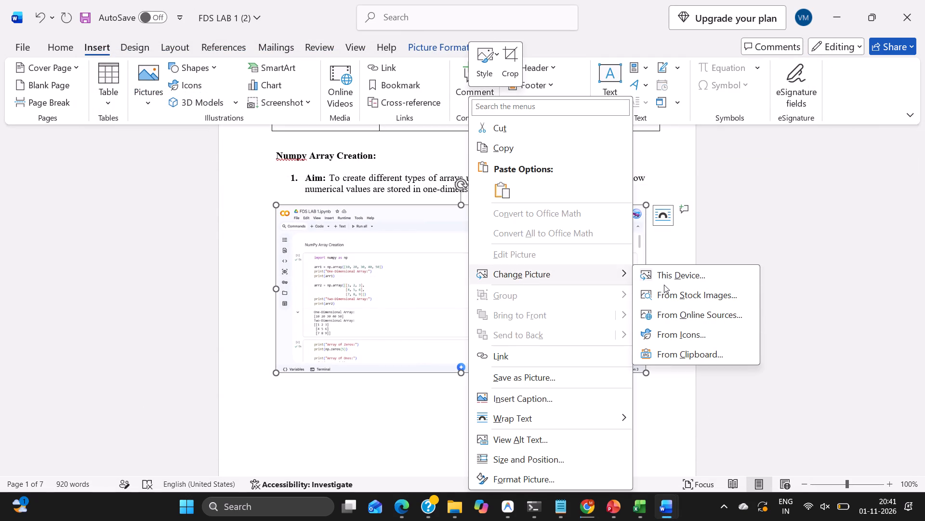
click(664, 285)
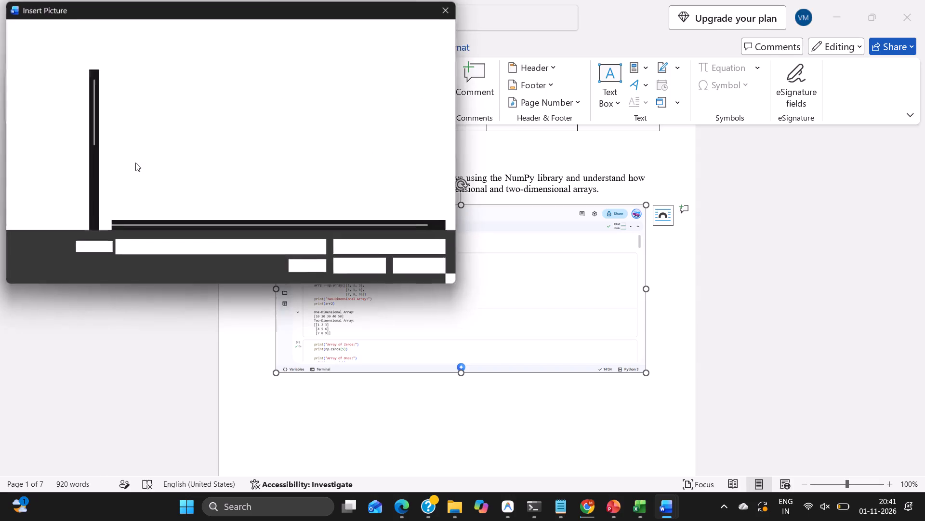
scroll(74, 122, up, 3)
click(76, 83)
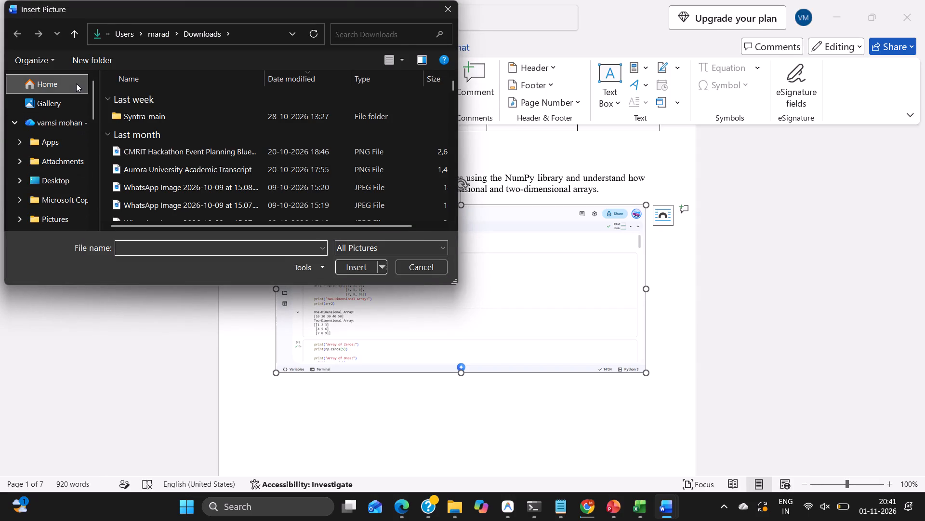
scroll(180, 148, down, 1)
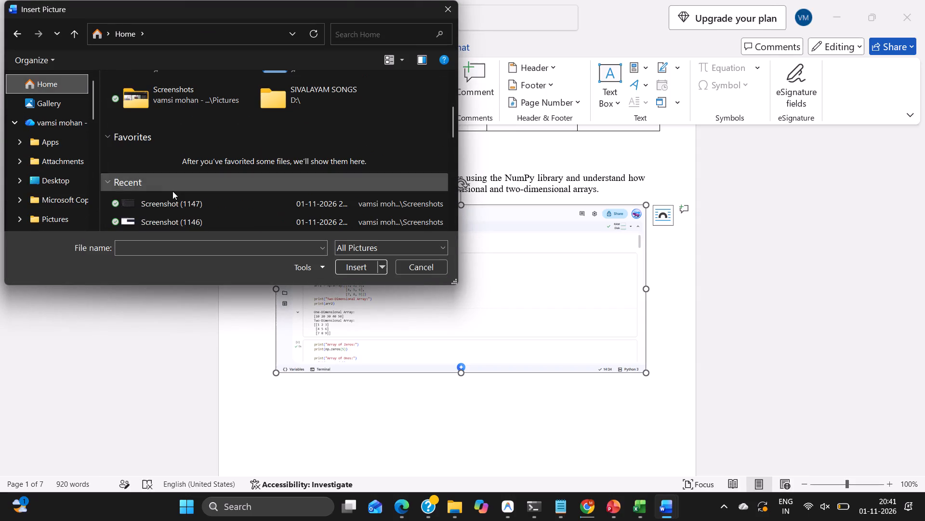
double_click(175, 199)
Find the next notebook picture in the report, the Array of Zeros cell on page 2.
scroll(287, 300, down, 1)
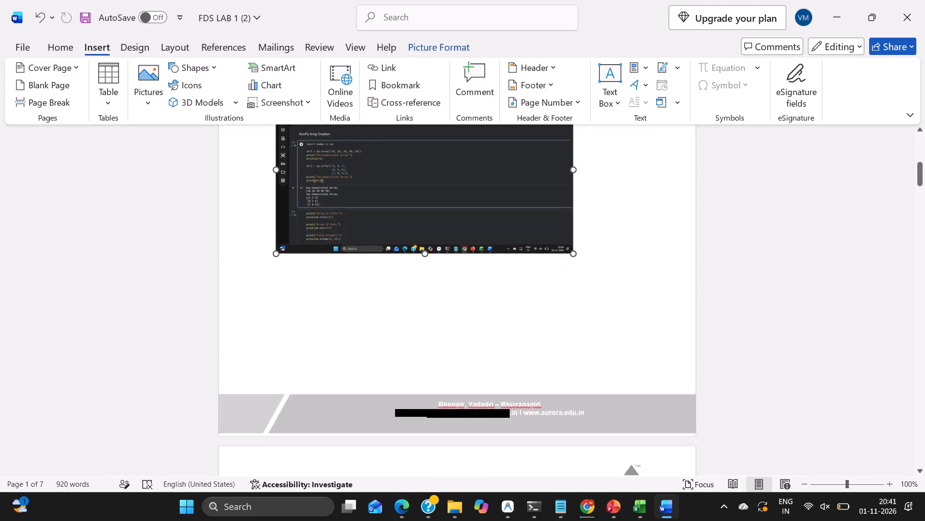
scroll(287, 300, down, 2)
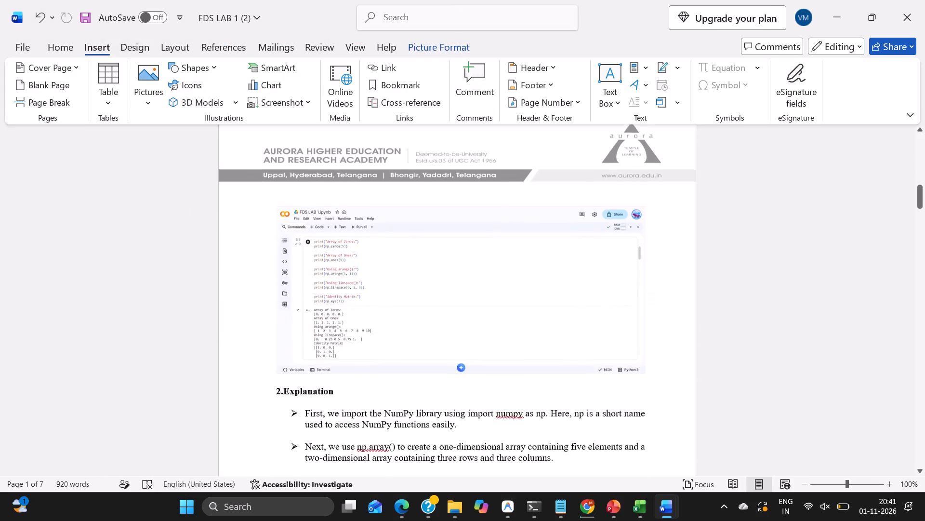
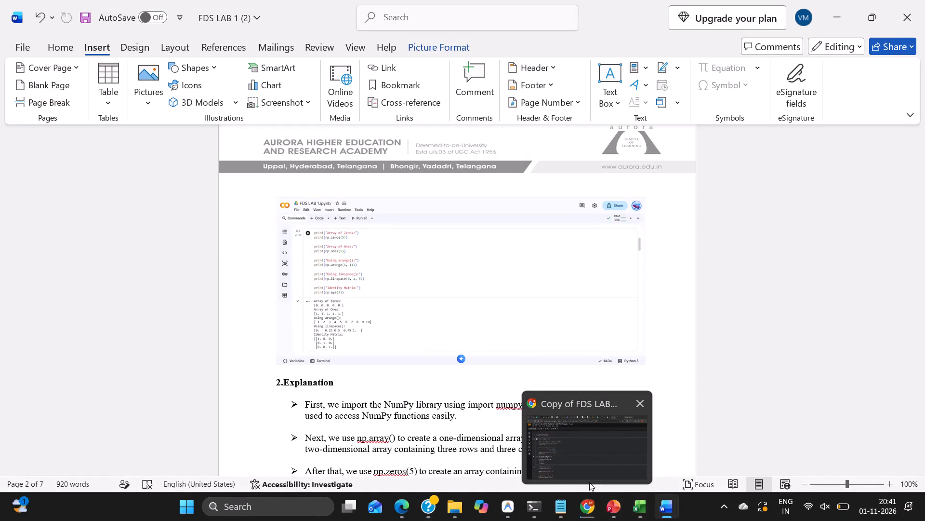
Capture a full-screen screenshot of the Colab notebook's Array of Zeros cell and output with the Chrome profile card open, and return to the Word report.
click(580, 442)
scroll(399, 395, down, 4)
scroll(399, 395, up, 1)
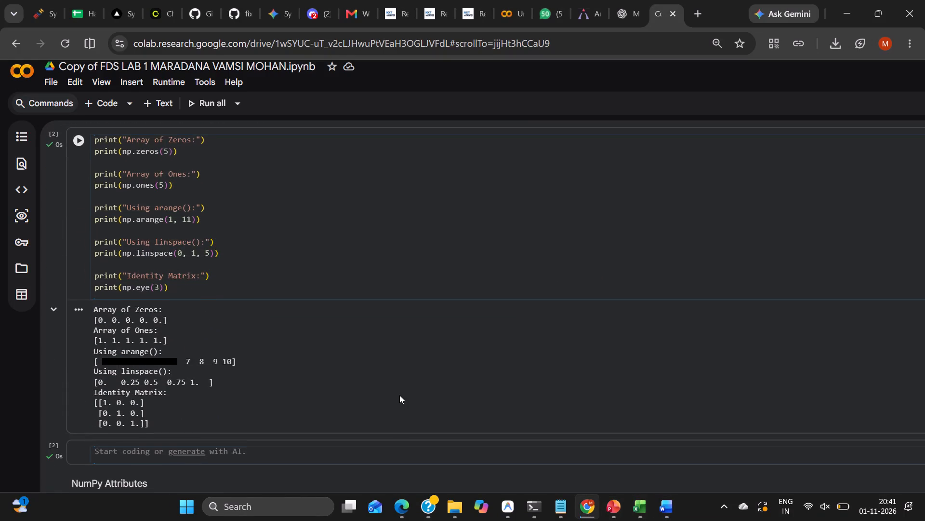
scroll(399, 395, up, 1)
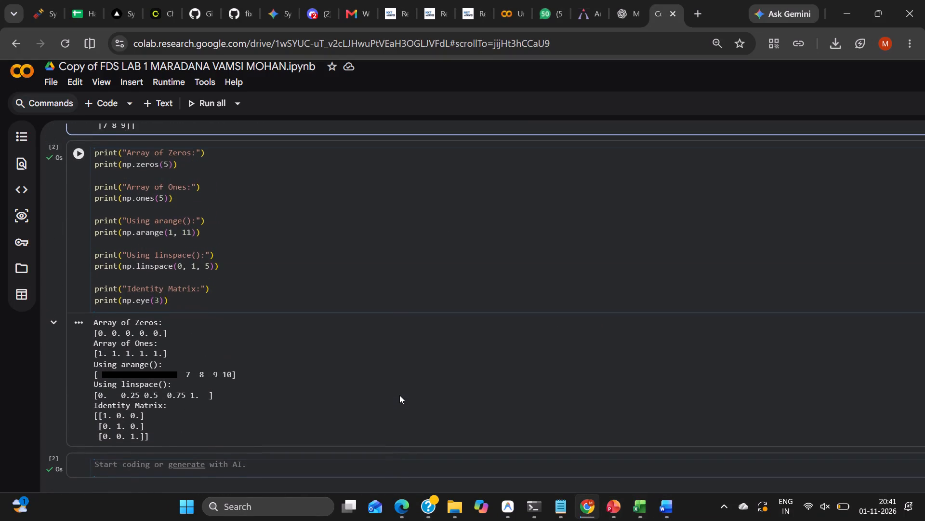
scroll(399, 395, up, 1)
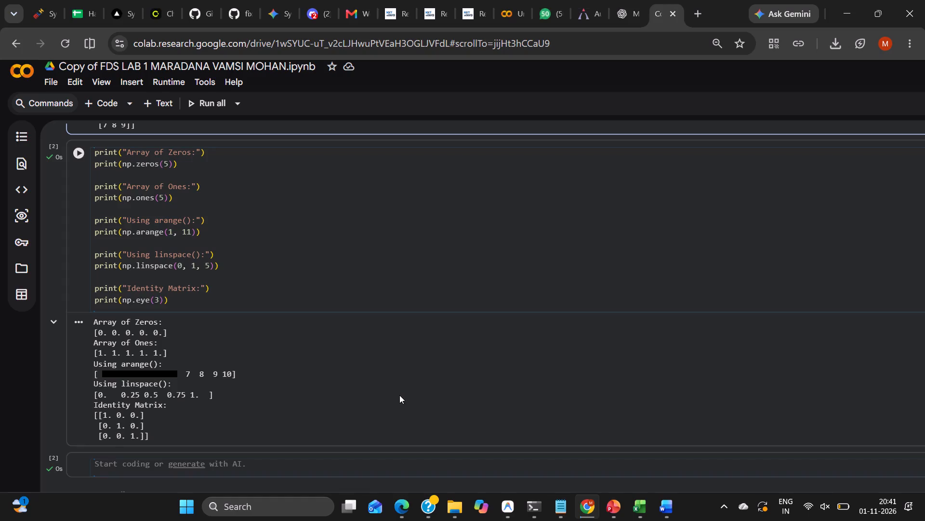
click(891, 42)
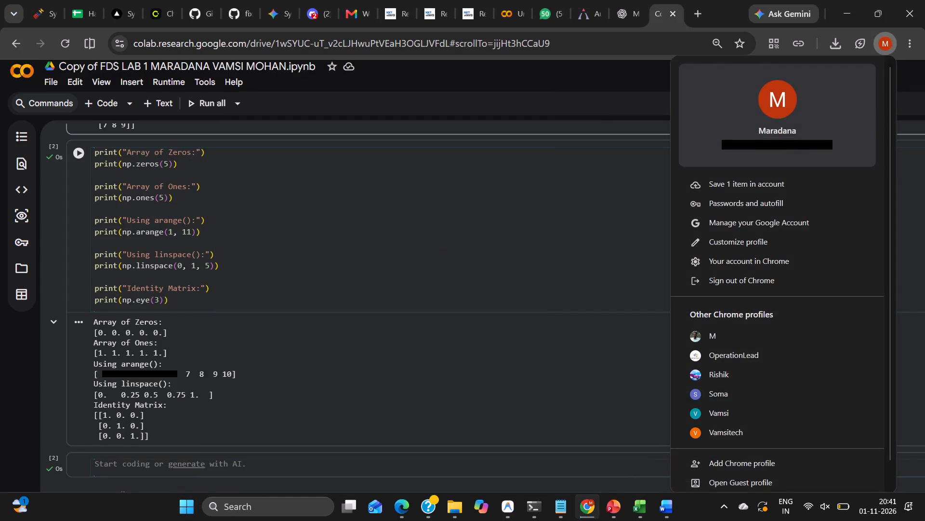
key(super+Print)
click(700, 457)
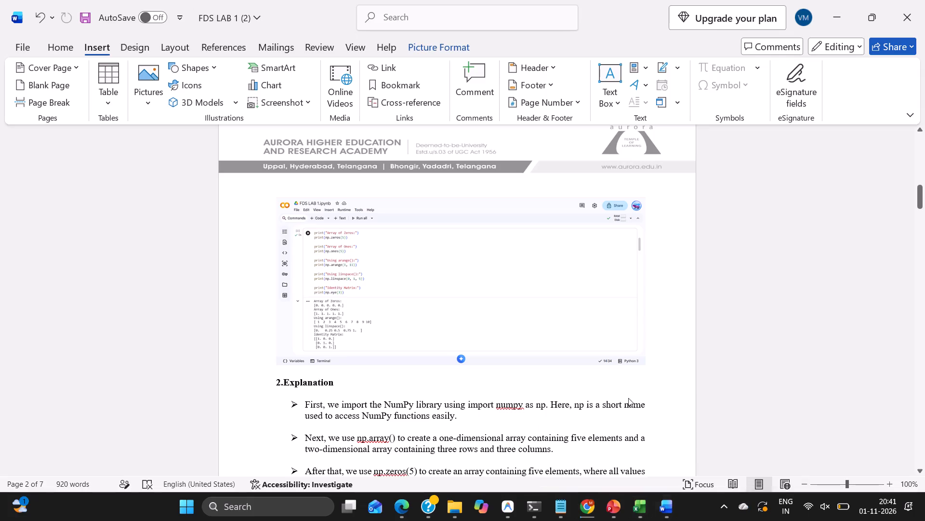
Replace the page 2 picture of the Array of Zeros cell with Screenshot (1148) from this device.
right_click(426, 317)
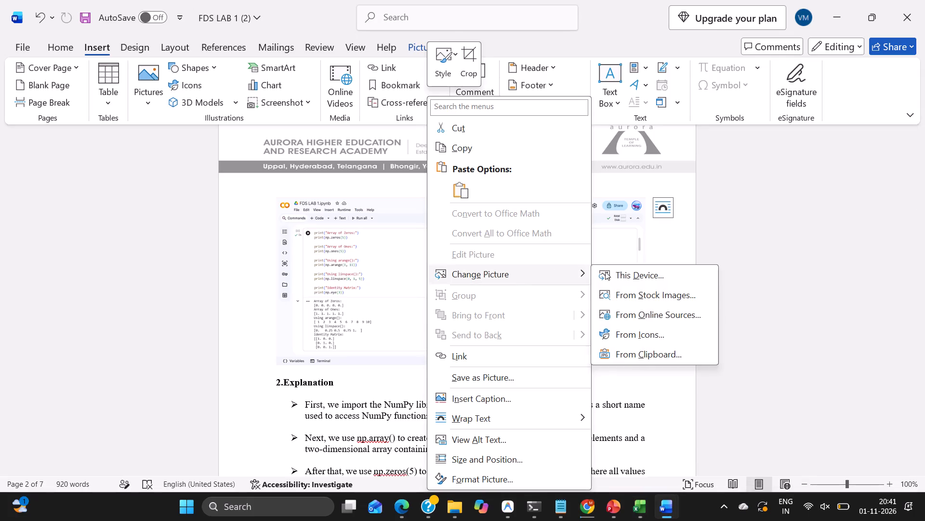
click(612, 274)
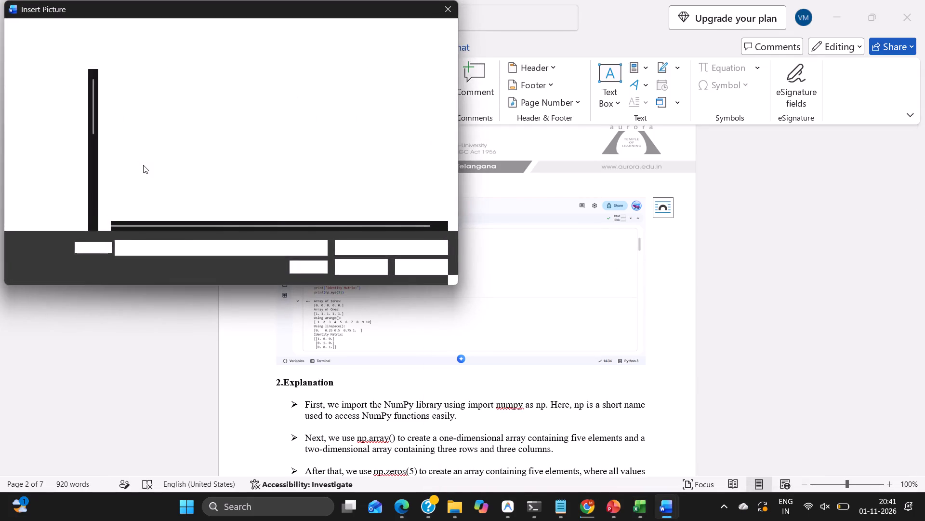
scroll(51, 156, up, 2)
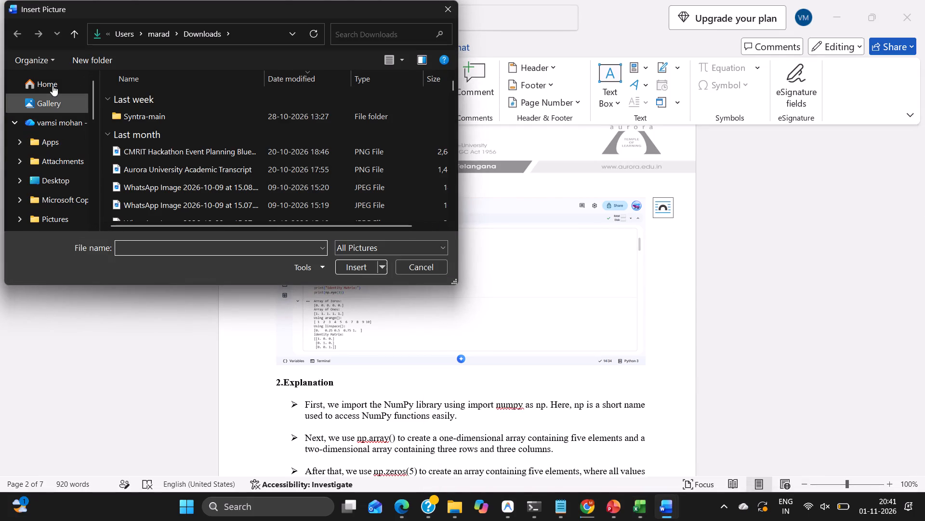
click(53, 85)
scroll(140, 137, down, 1)
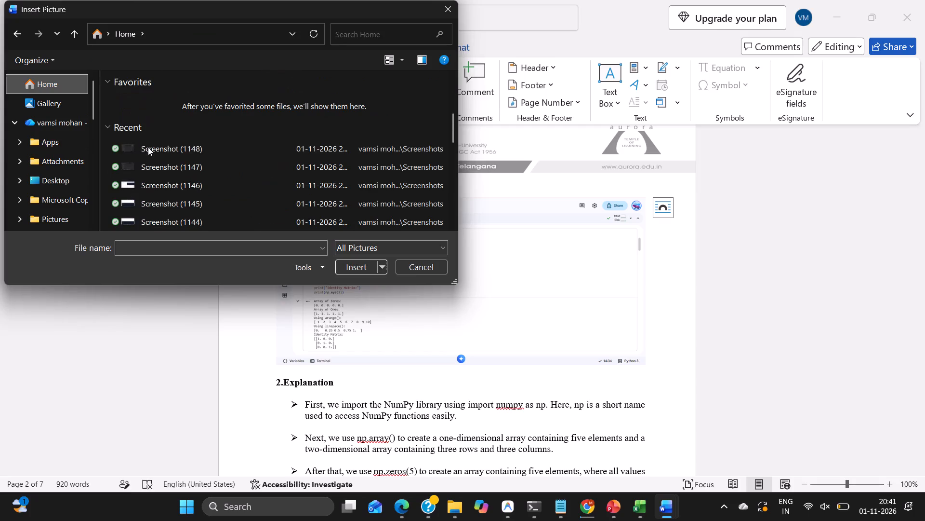
double_click(148, 149)
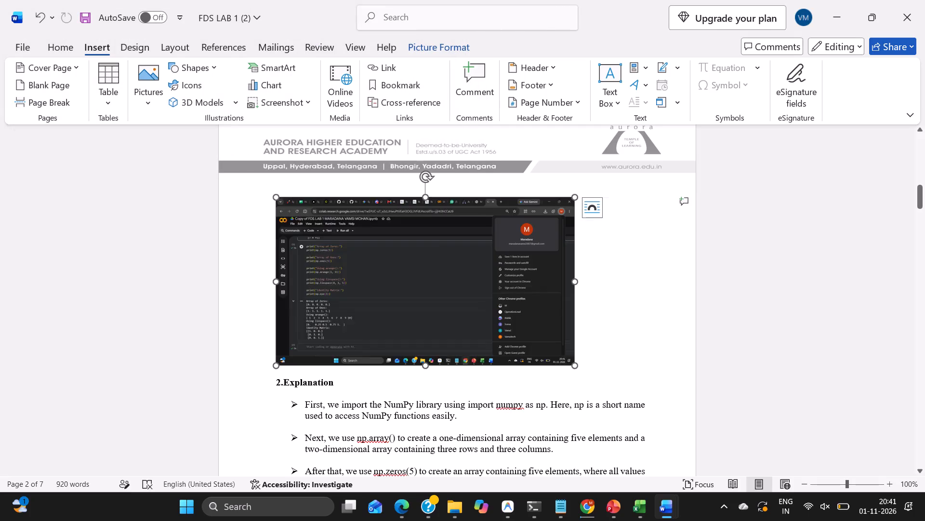
Compare the first picture under NumPy Attributes on page 3 of the report with the matching cell of the Colab notebook in Chrome.
scroll(308, 204, down, 3)
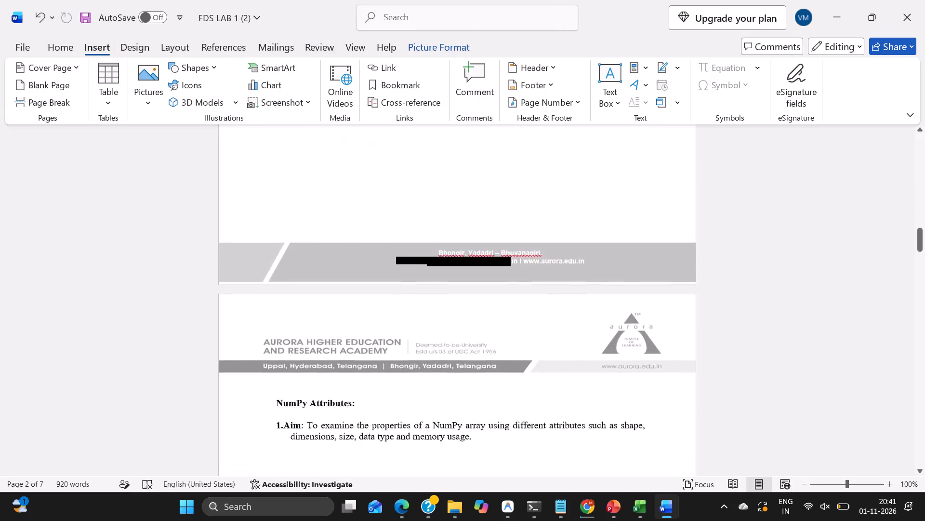
scroll(317, 222, down, 1)
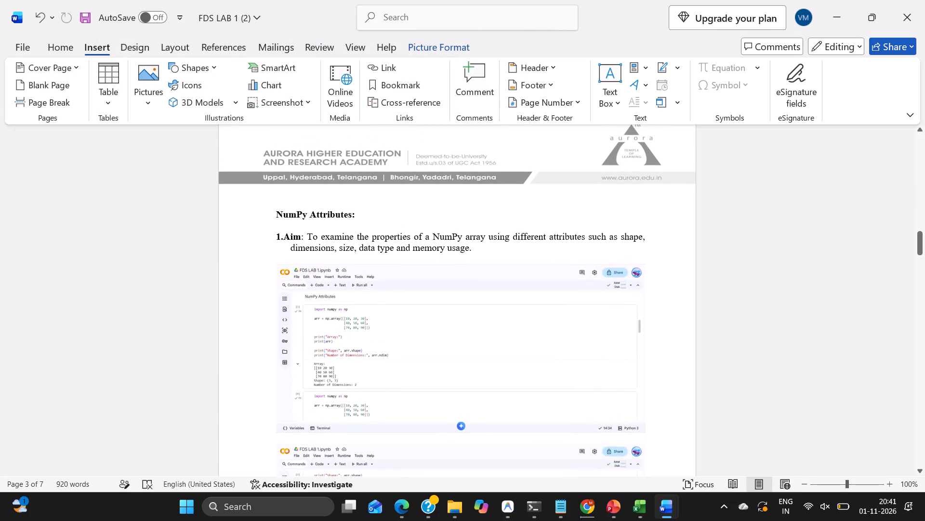
scroll(528, 375, down, 1)
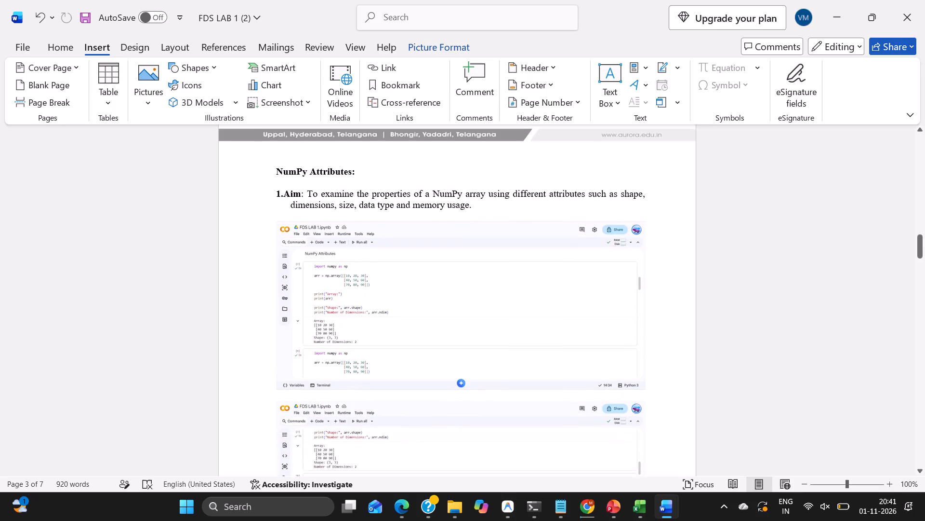
click(597, 452)
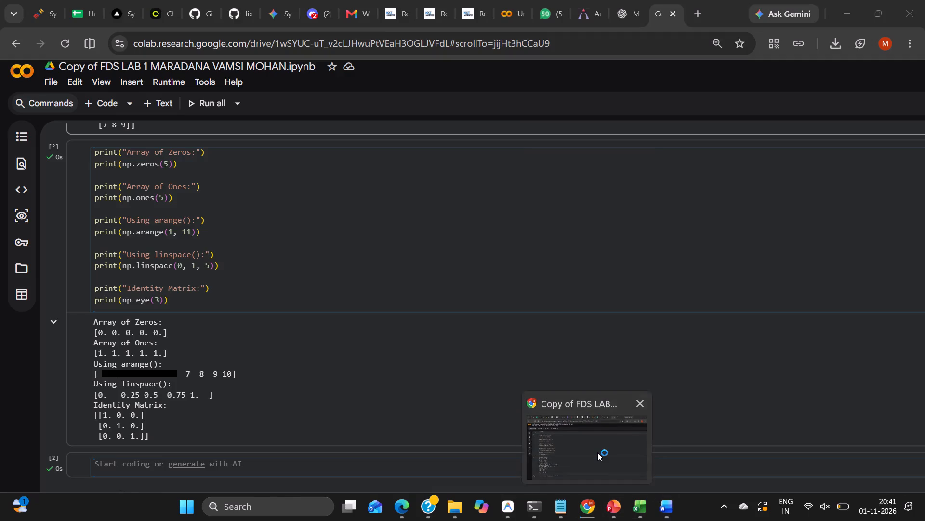
scroll(412, 378, down, 4)
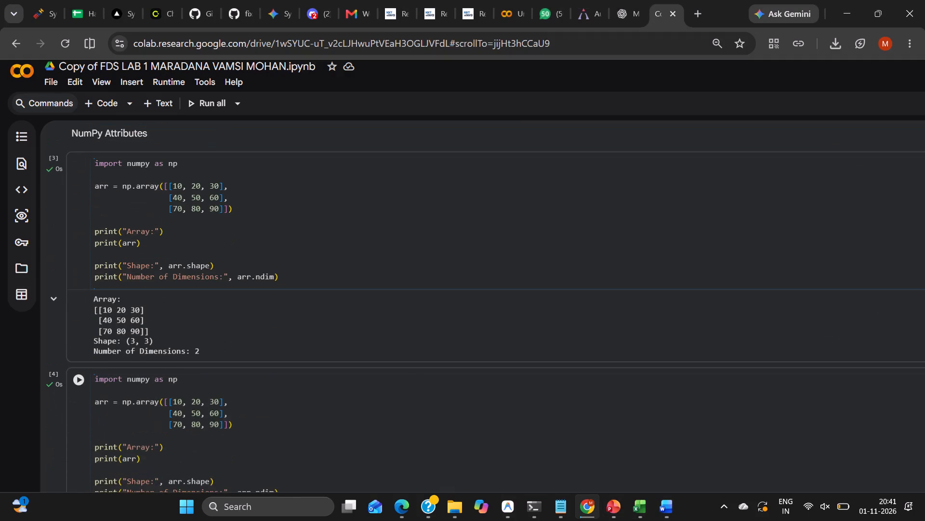
scroll(412, 378, down, 1)
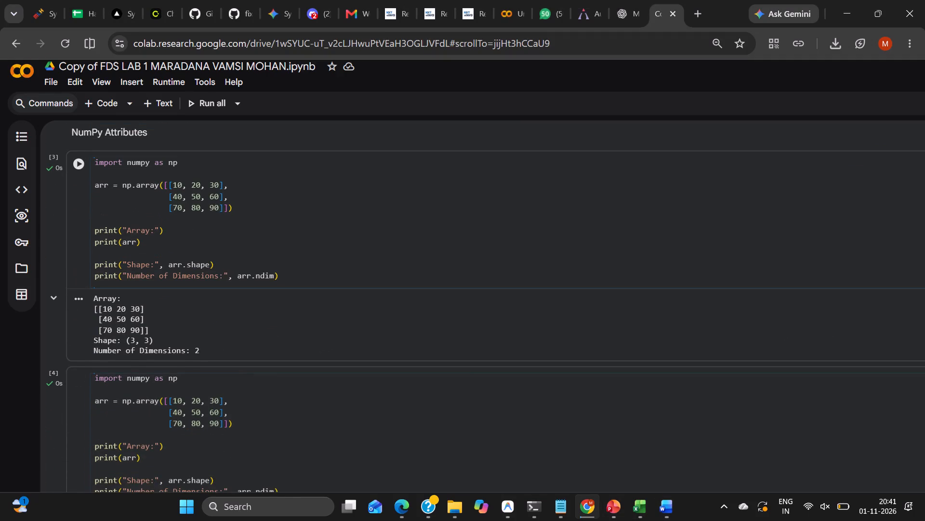
scroll(192, 256, up, 1)
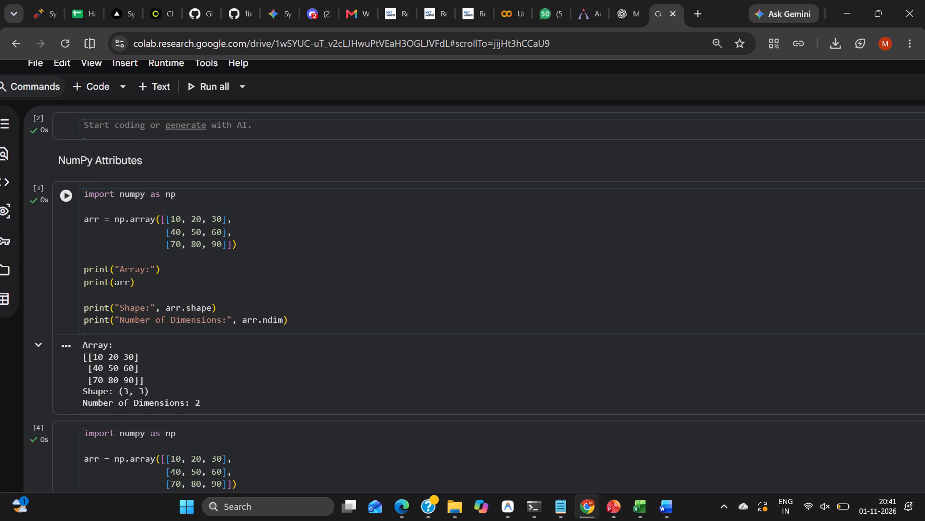
scroll(192, 256, up, 2)
scroll(192, 256, down, 1)
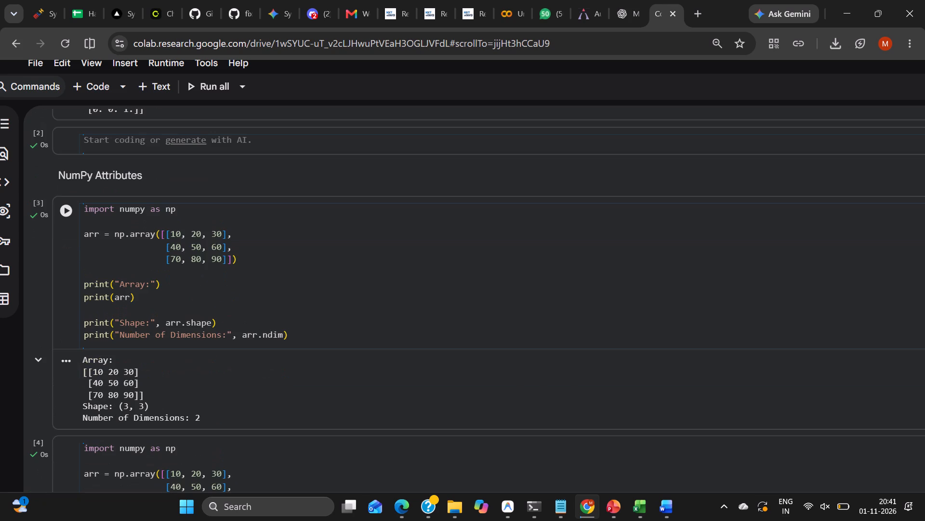
scroll(192, 256, down, 1)
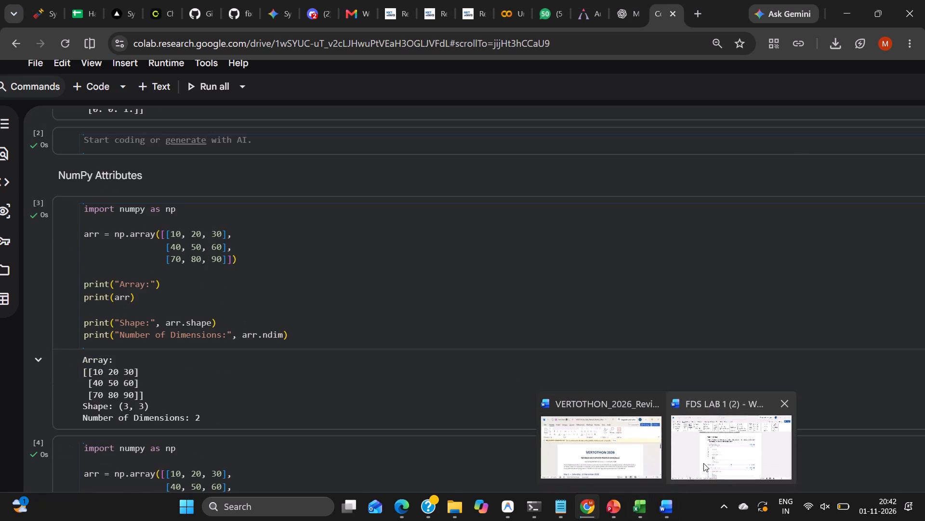
click(703, 463)
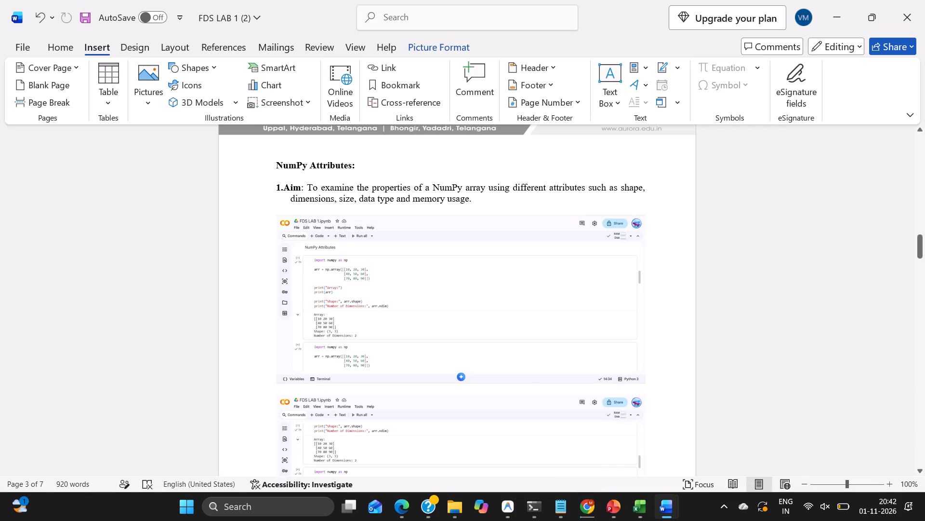
Capture a full-screen screenshot of the notebook's first NumPy Attributes cell and output with the Chrome profile card open, and return to the Word report.
click(589, 454)
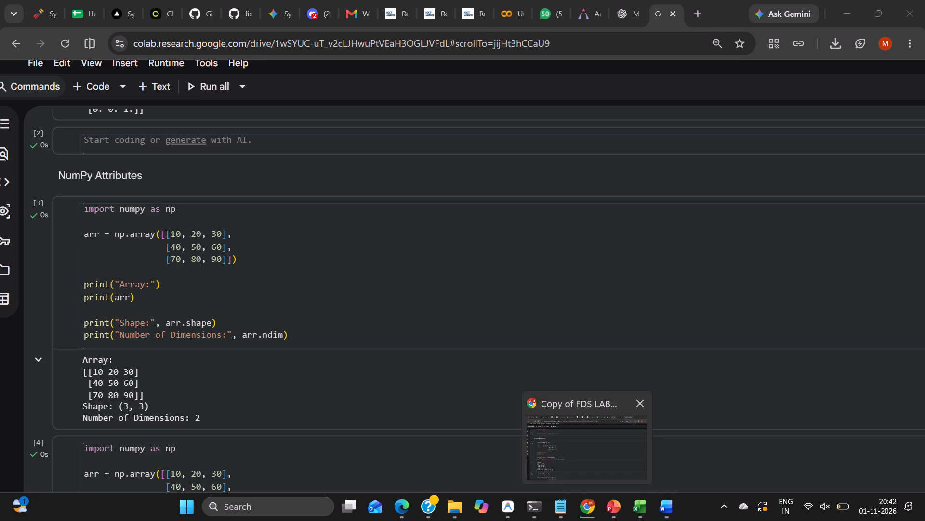
scroll(225, 314, down, 1)
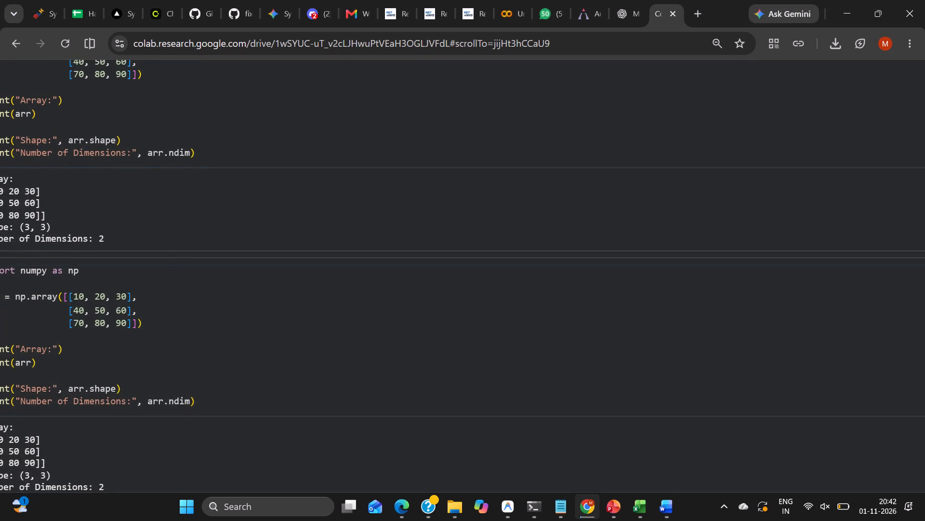
scroll(66, 290, right, 2)
scroll(115, 312, right, 3)
scroll(115, 312, up, 1)
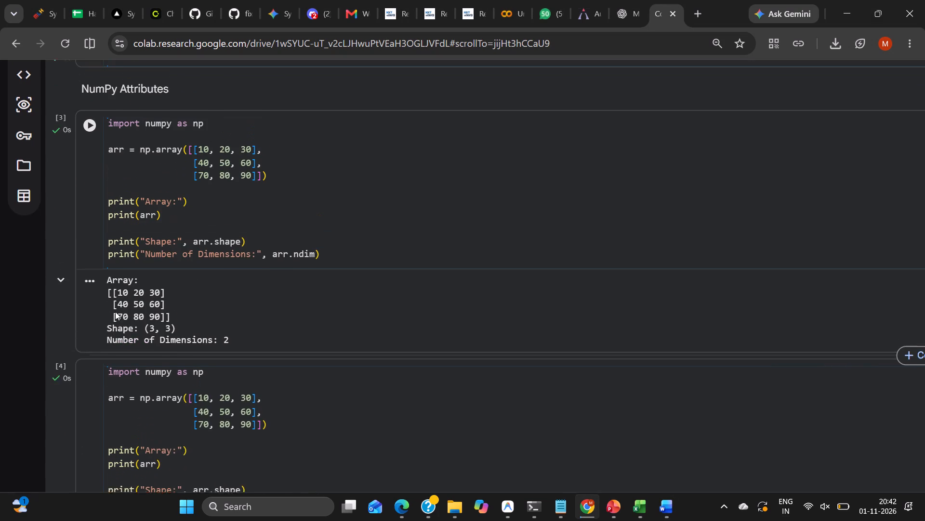
scroll(115, 312, up, 1)
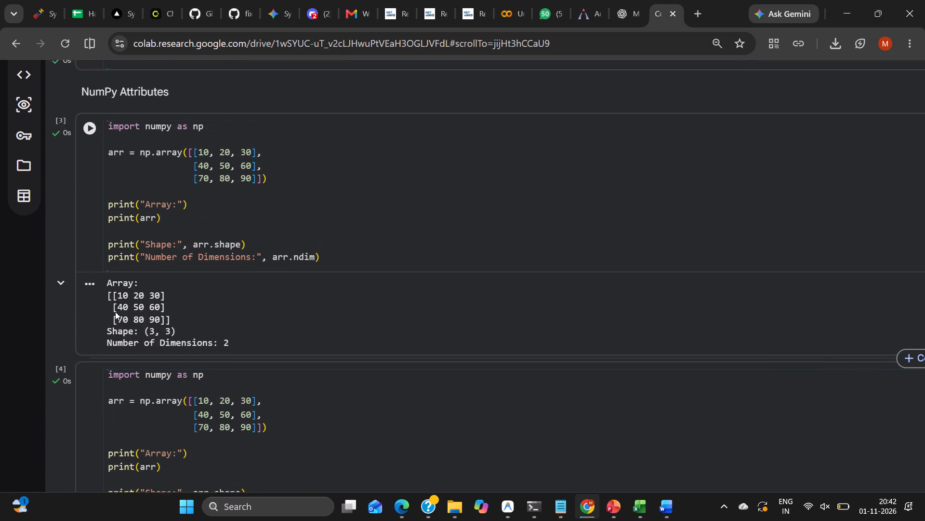
scroll(115, 312, up, 1)
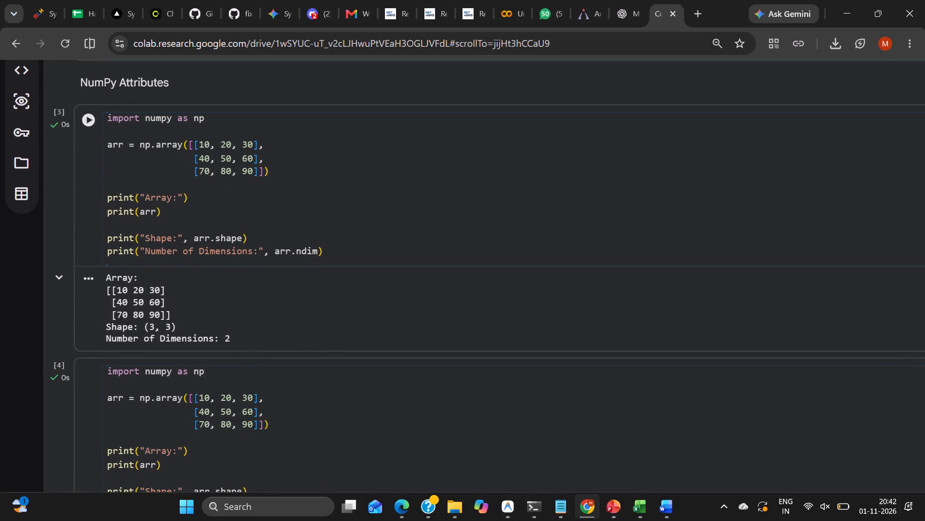
click(882, 49)
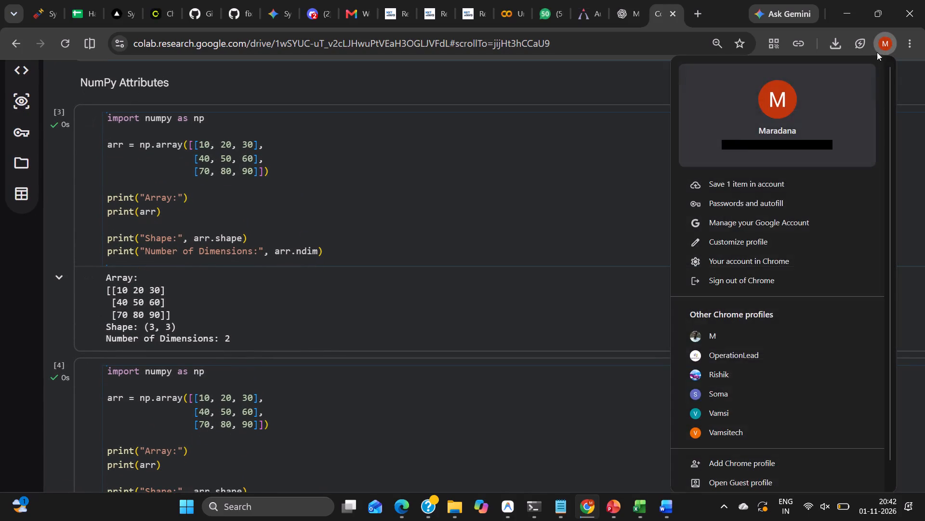
key(super+Print)
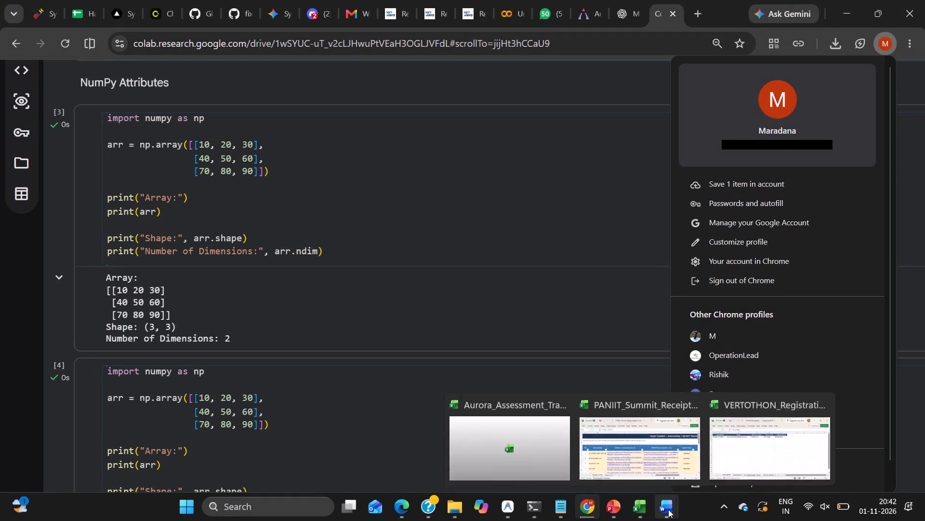
click(702, 466)
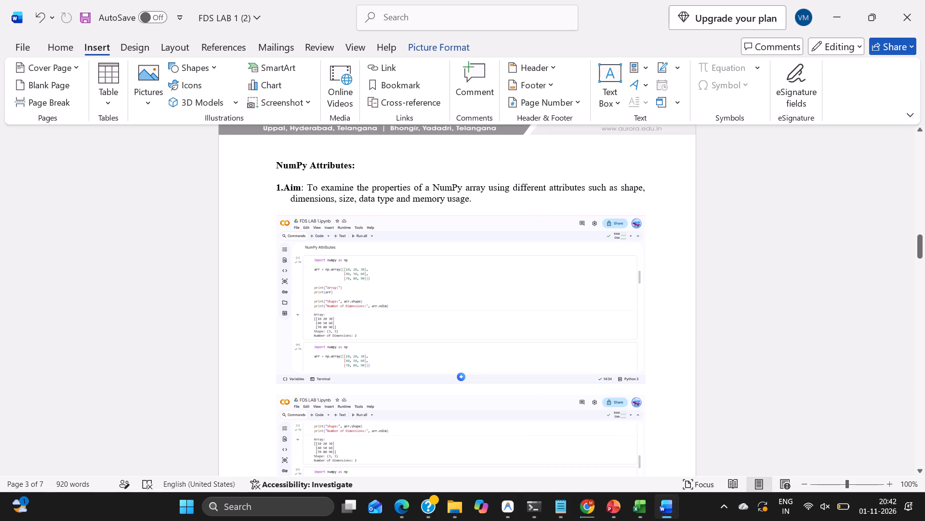
Replace the first page 3 picture under NumPy Attributes with Screenshot (1149) from this device.
right_click(441, 284)
click(633, 274)
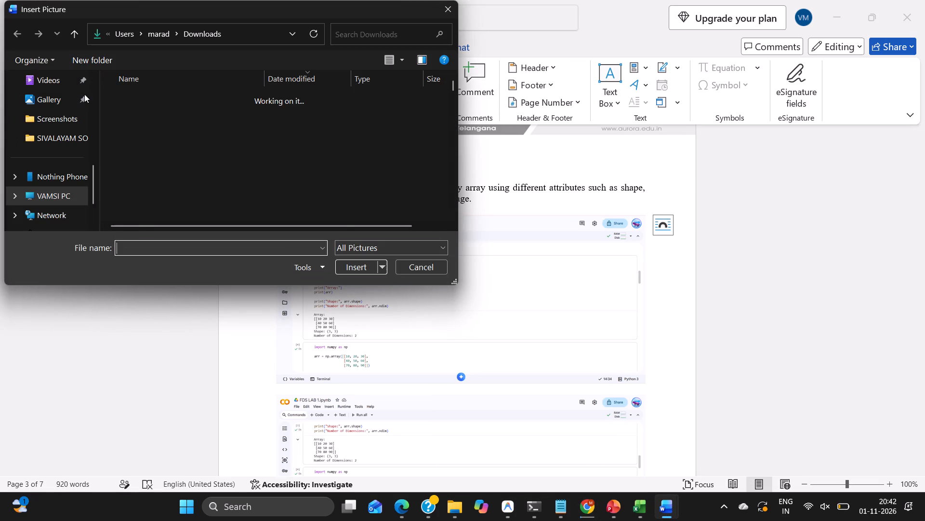
scroll(50, 76, up, 2)
click(46, 82)
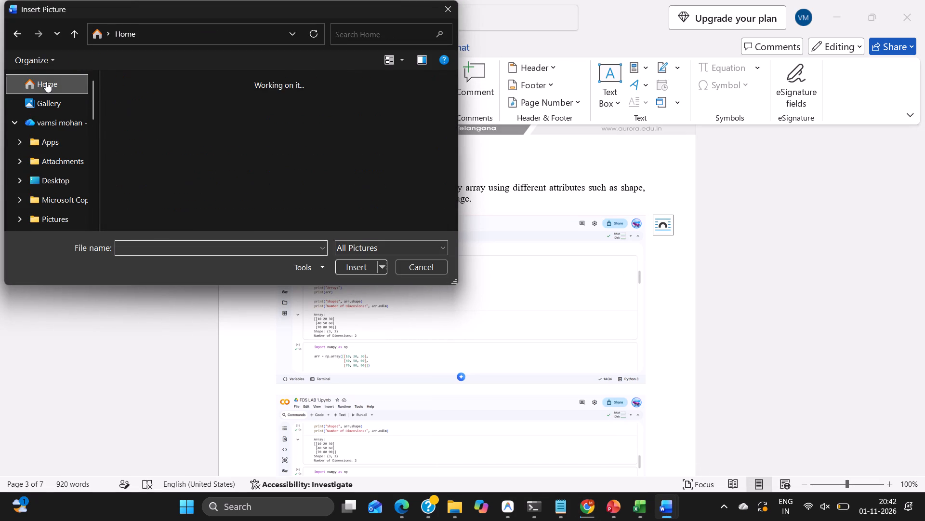
scroll(171, 175, down, 1)
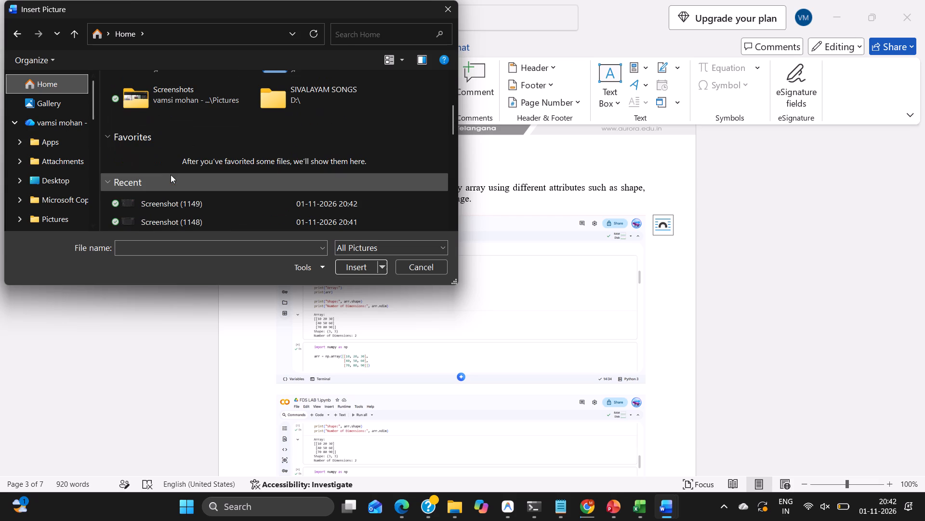
double_click(183, 202)
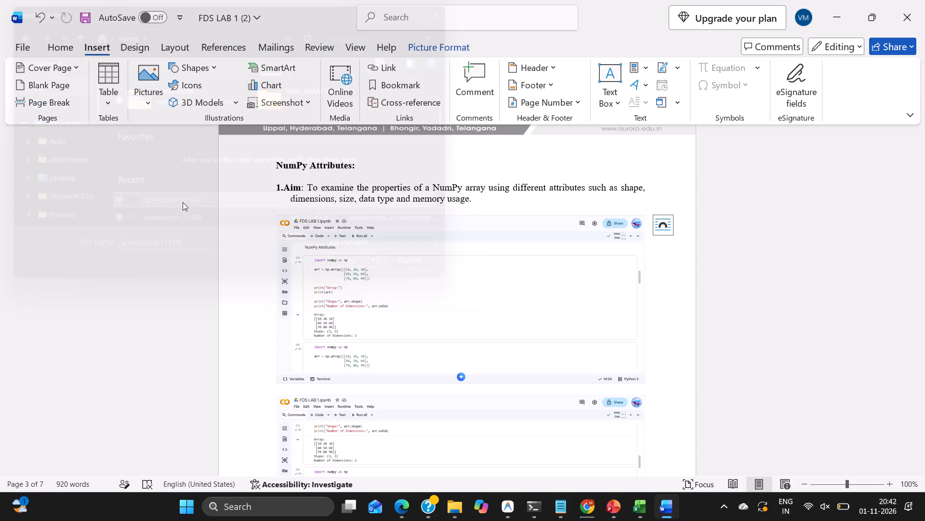
Capture a full-screen screenshot of both NumPy Attributes cells and their outputs in the Chrome Colab notebook, and return to the Word report.
scroll(291, 287, down, 1)
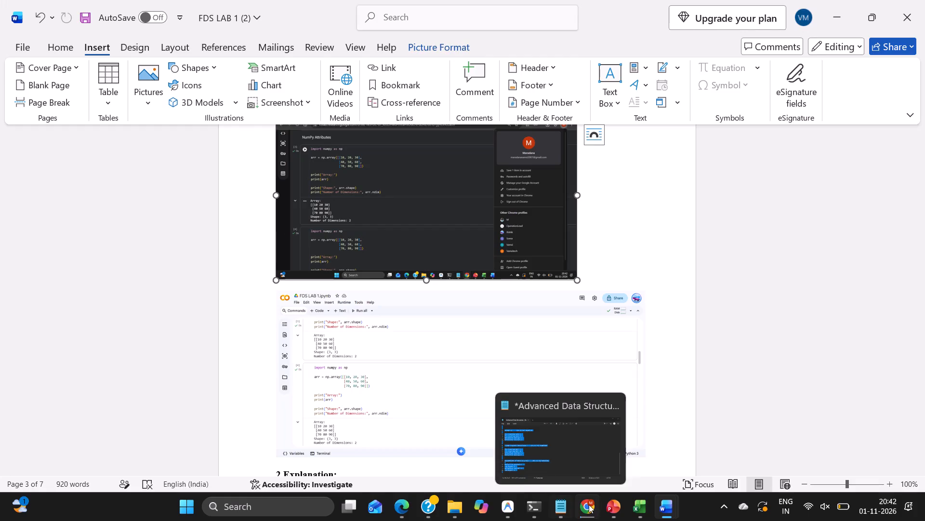
click(593, 466)
scroll(521, 365, down, 1)
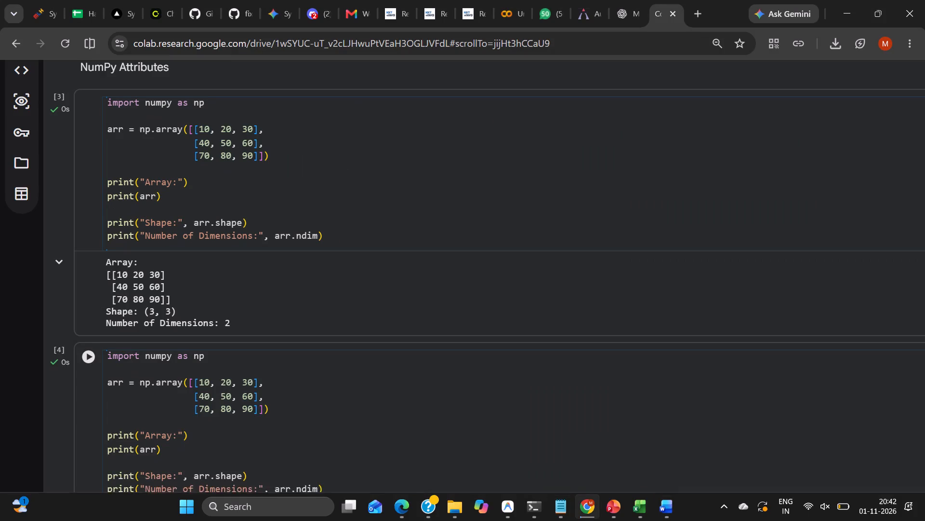
scroll(521, 365, down, 1)
scroll(521, 365, up, 1)
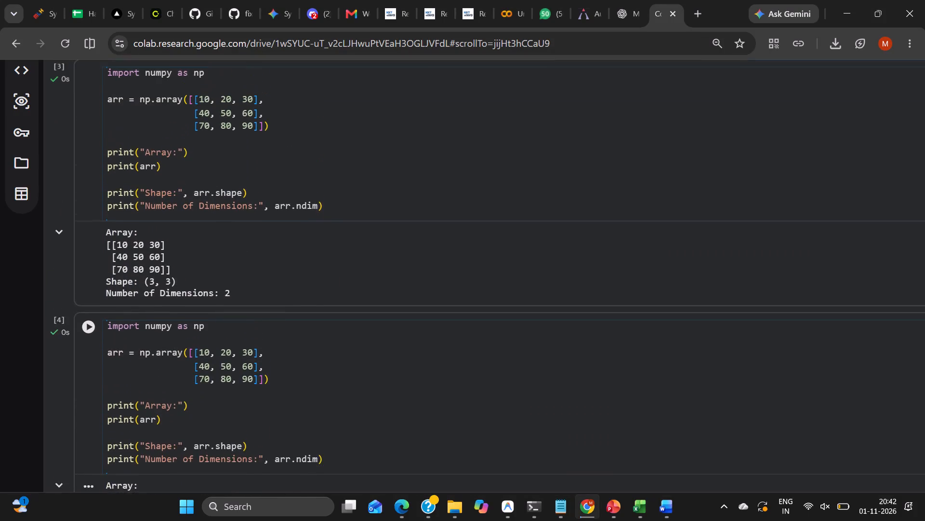
scroll(521, 365, up, 3)
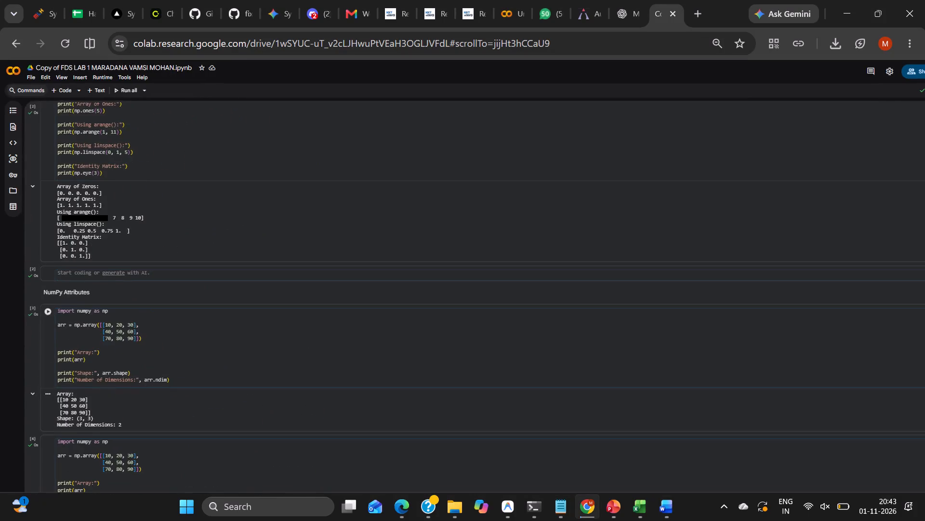
scroll(292, 372, up, 3)
scroll(292, 372, down, 3)
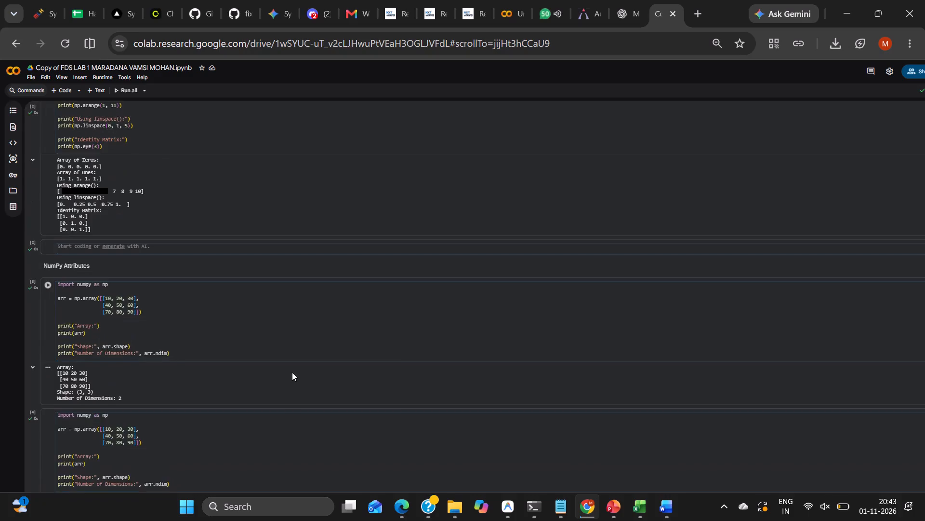
scroll(292, 372, down, 3)
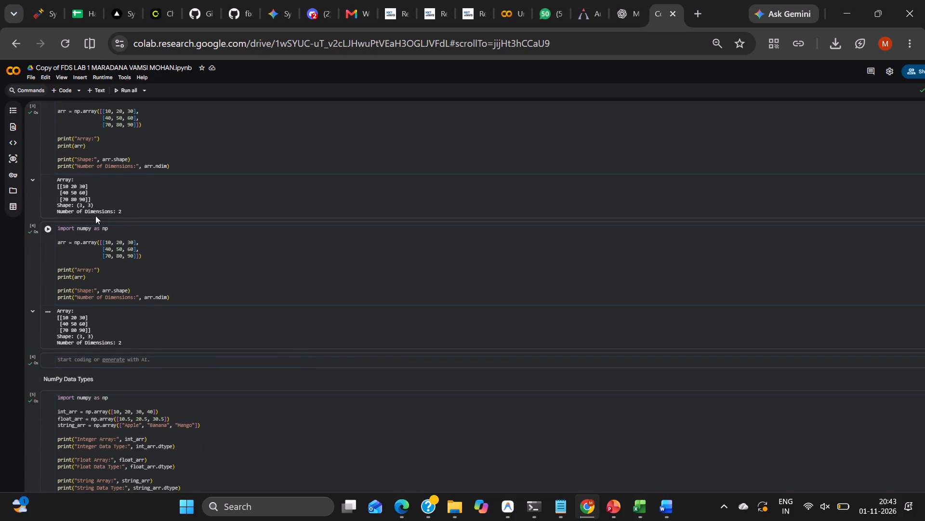
scroll(95, 216, up, 1)
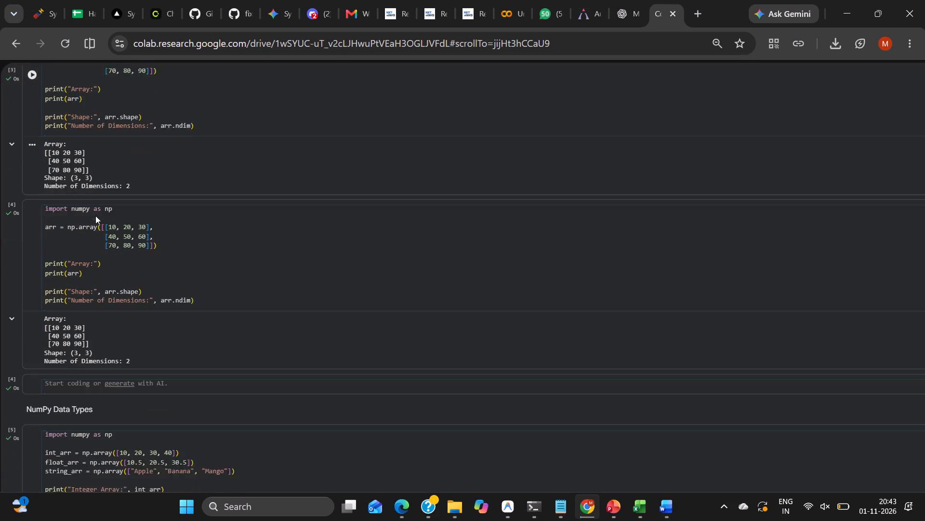
scroll(95, 216, up, 1)
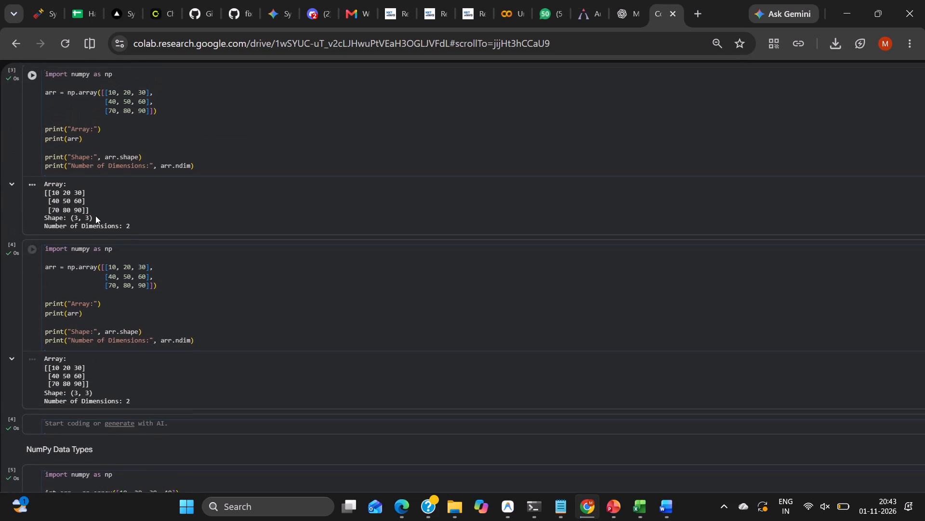
scroll(95, 216, up, 1)
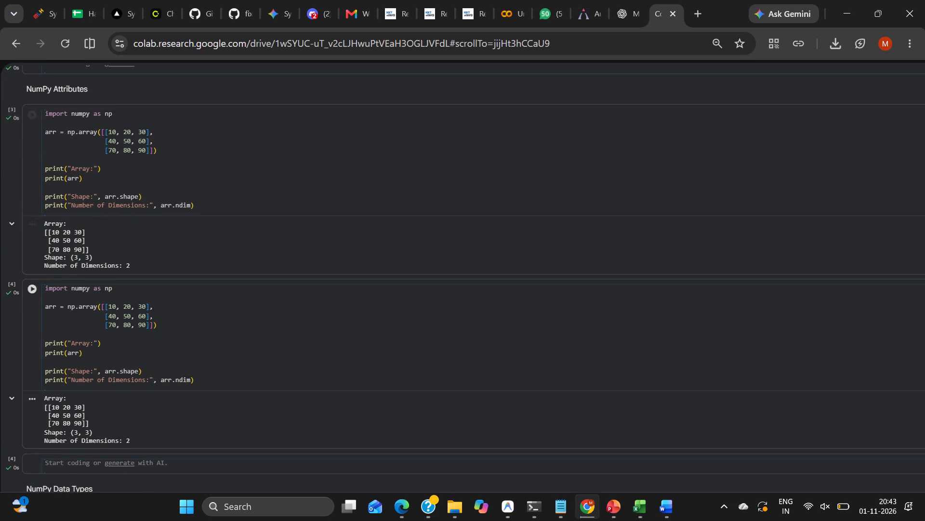
scroll(109, 289, right, 1)
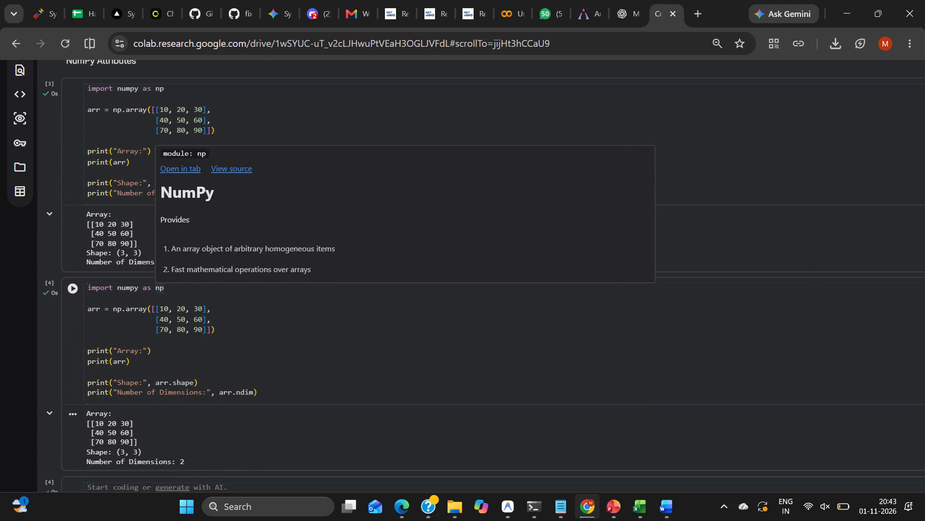
key(super+Print)
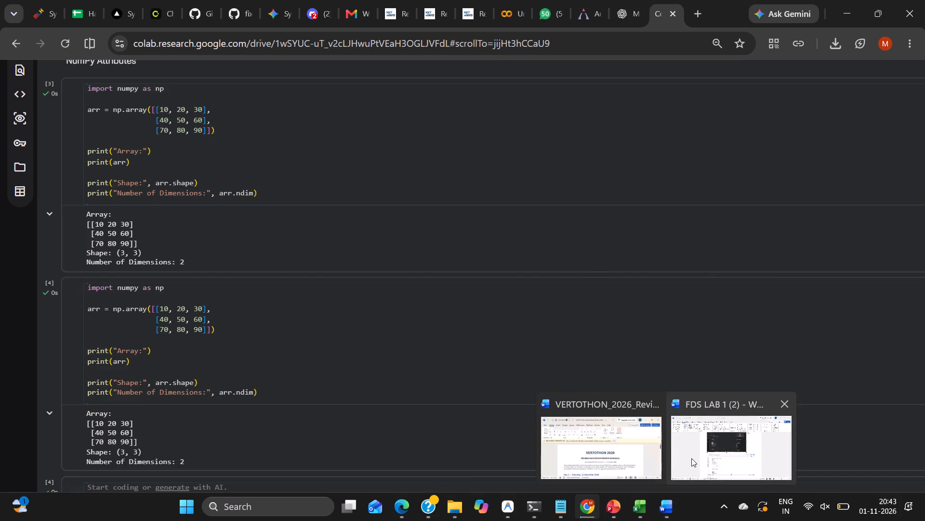
click(691, 458)
Replace the second page 3 picture under NumPy Attributes with Screenshot (1150) from this device.
right_click(445, 357)
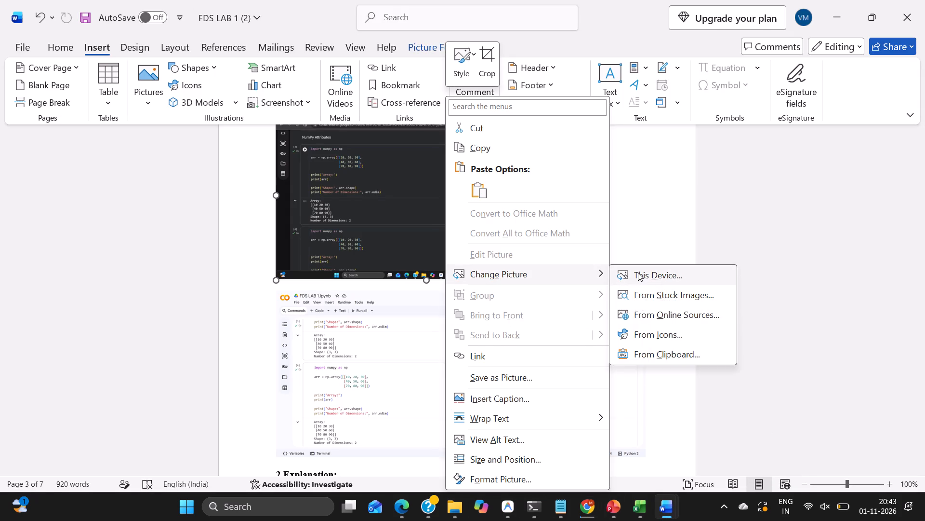
click(638, 273)
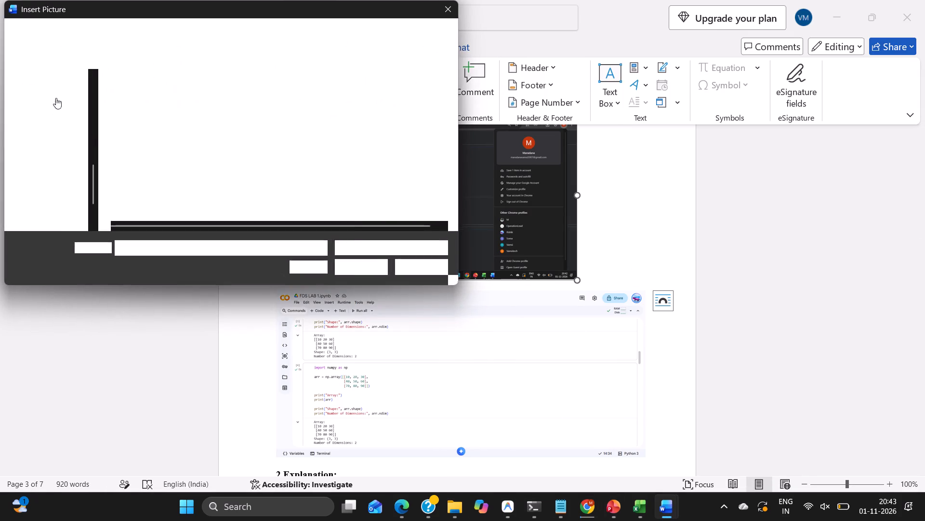
scroll(56, 98, up, 8)
click(49, 88)
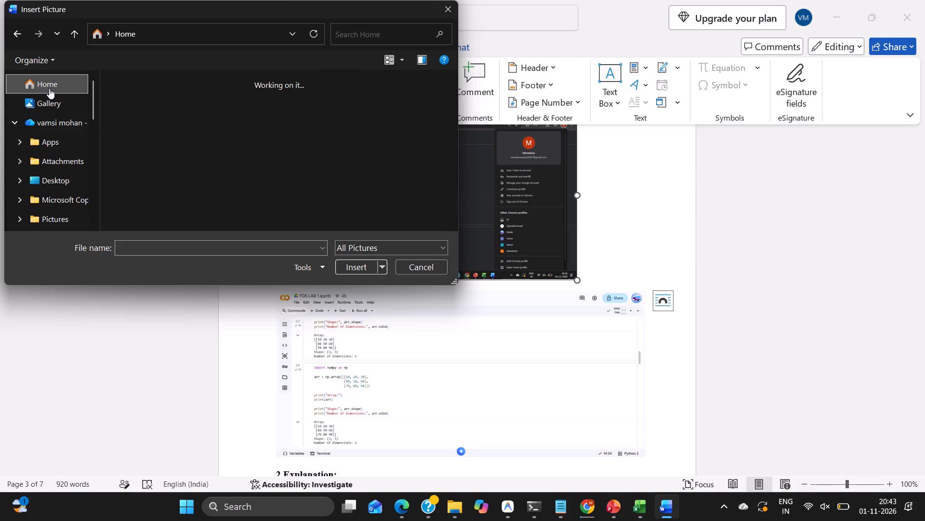
scroll(186, 123, down, 1)
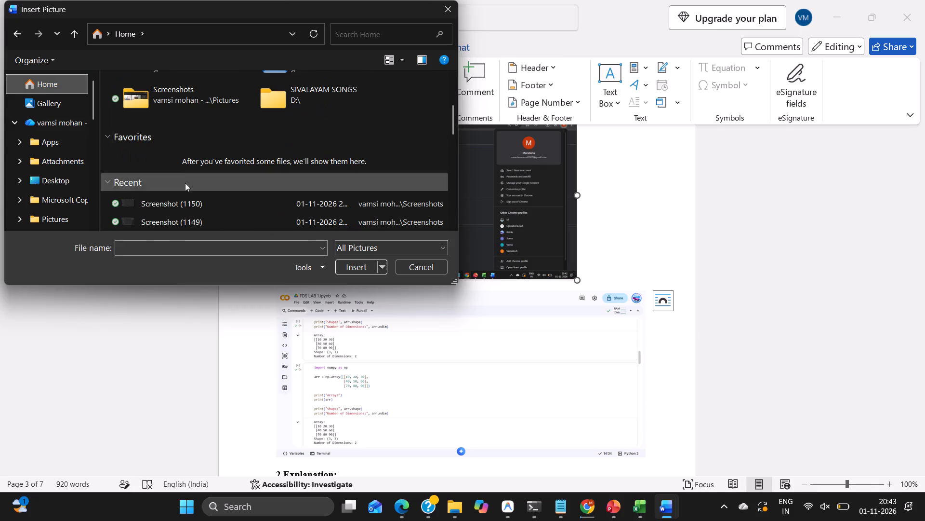
double_click(188, 200)
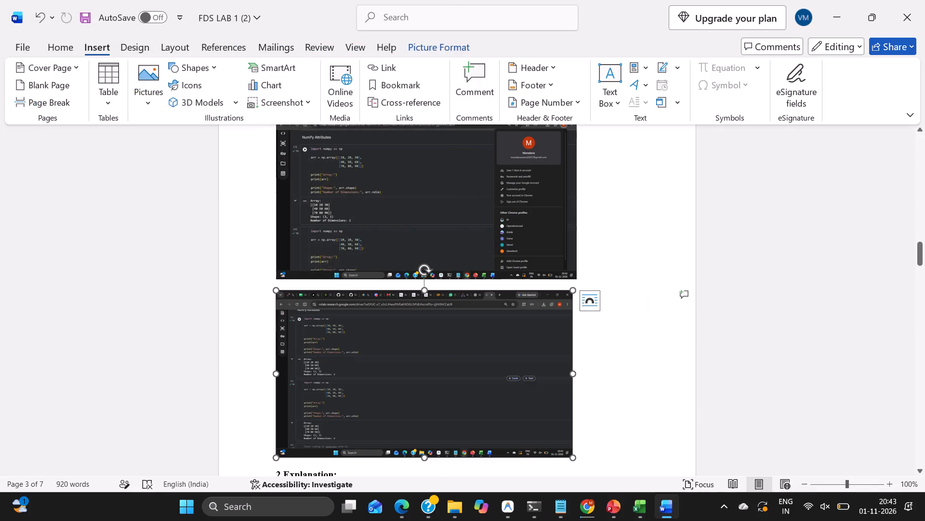
Capture a full-screen screenshot of the Chrome notebook's first NumPy Data Types cell and output with the profile card open, and return to the Word report.
scroll(325, 312, down, 2)
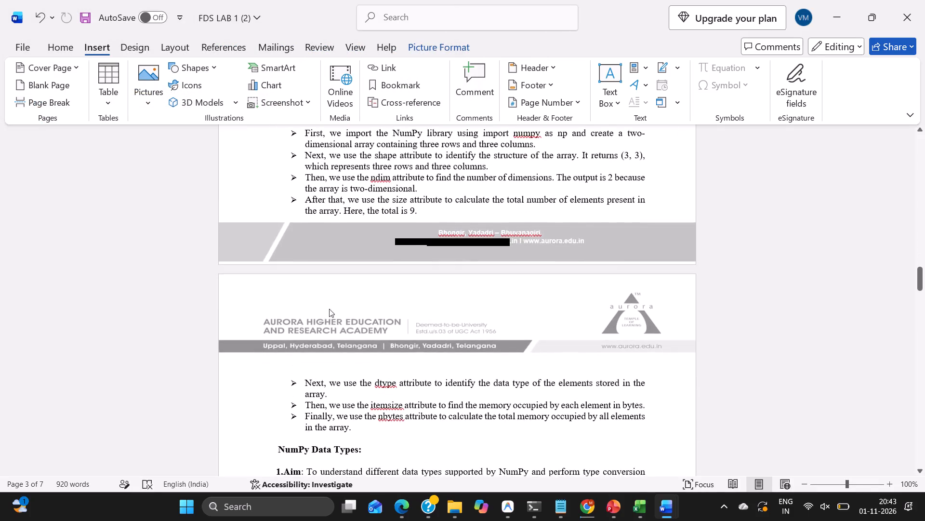
scroll(320, 319, down, 2)
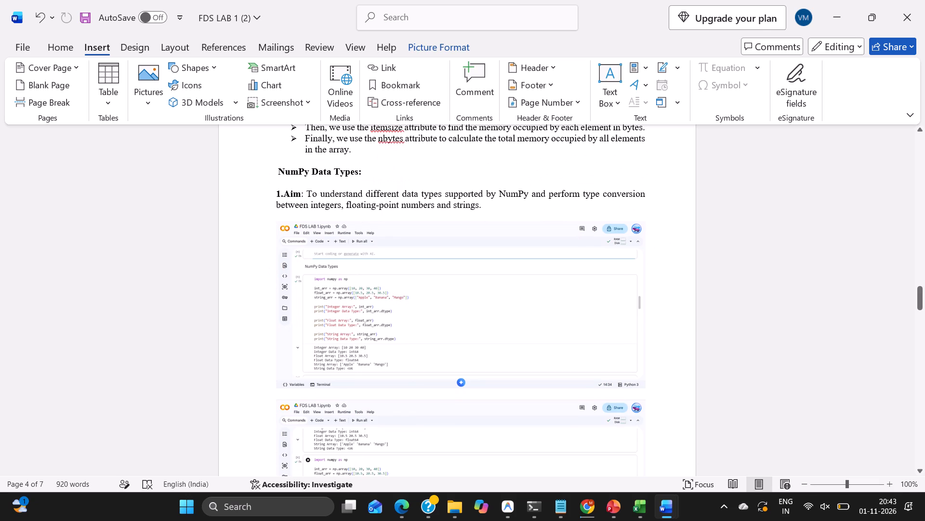
scroll(320, 319, down, 1)
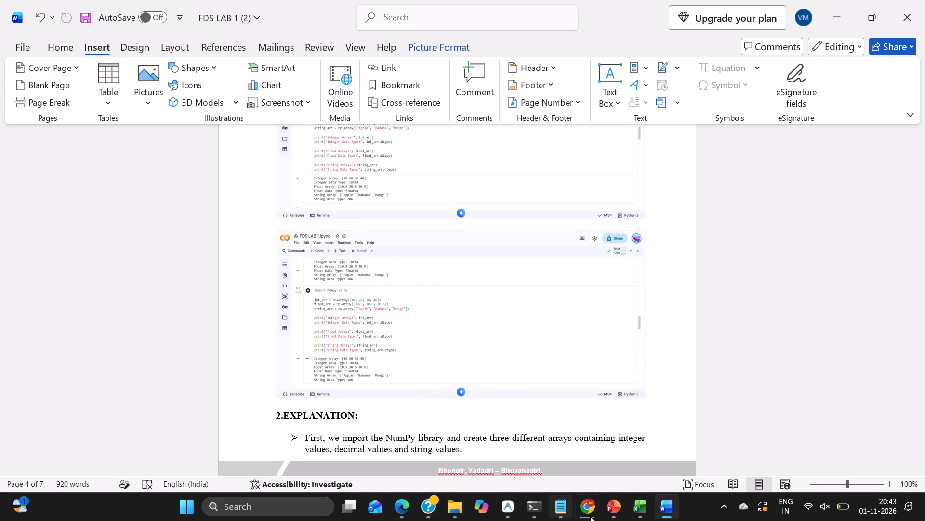
click(602, 455)
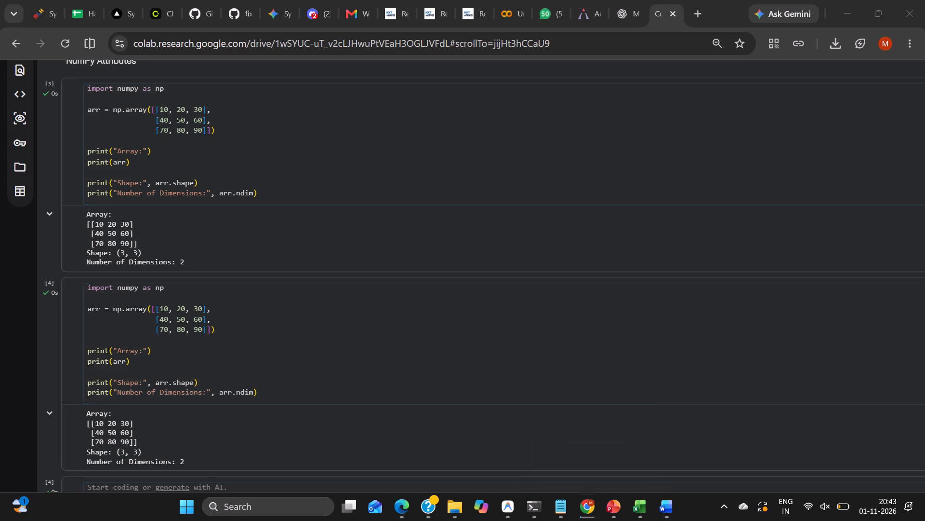
scroll(525, 241, down, 5)
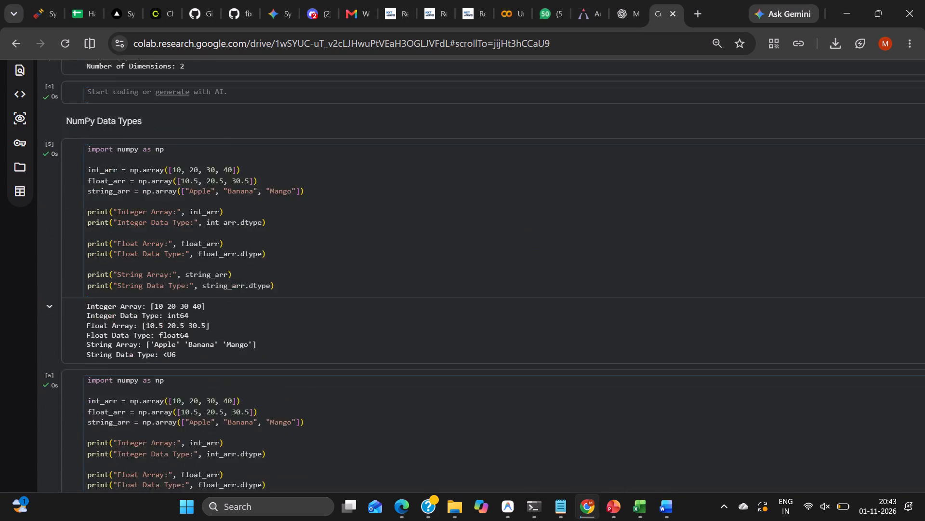
scroll(239, 210, right, 1)
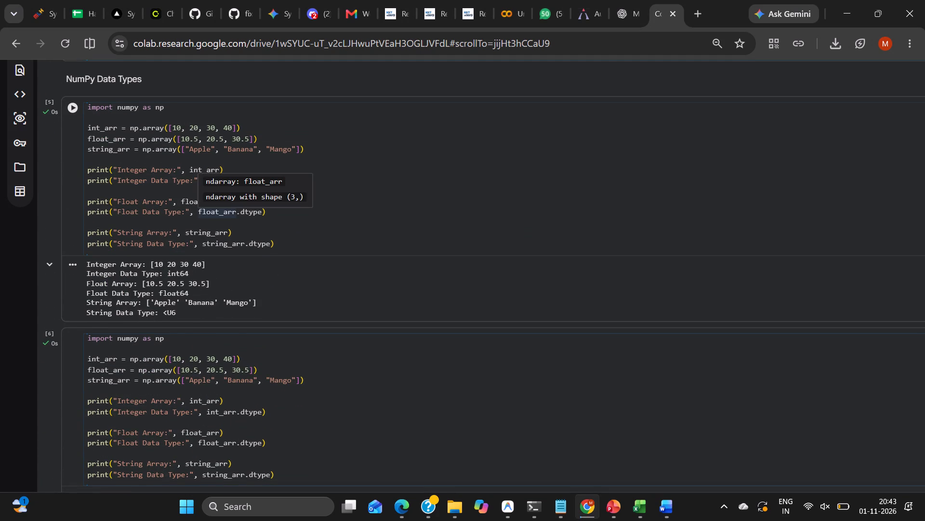
scroll(243, 209, right, 1)
click(84, 243)
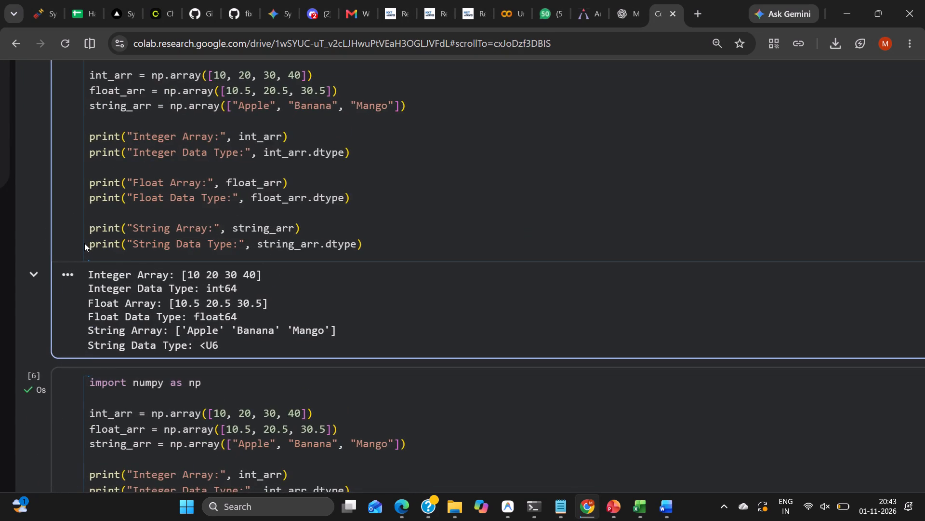
scroll(84, 243, up, 2)
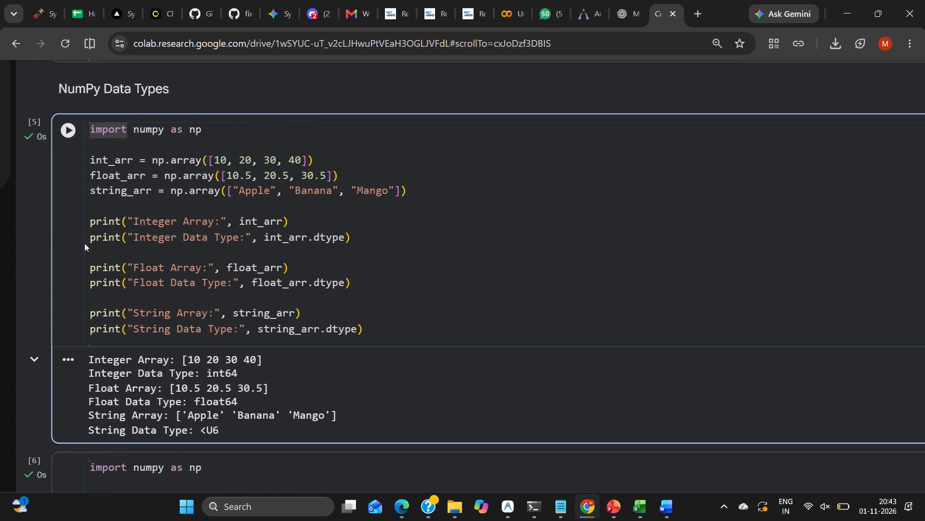
key(super+Print)
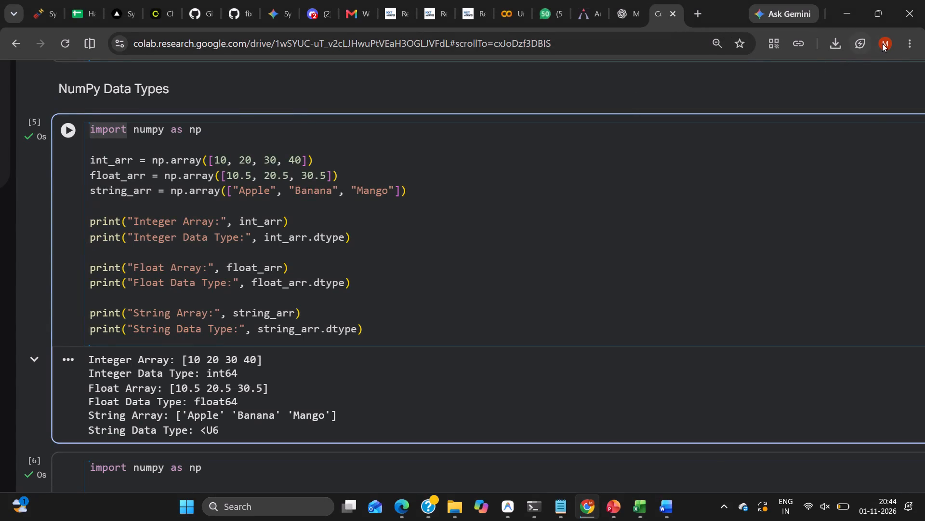
click(882, 43)
key(super+Print)
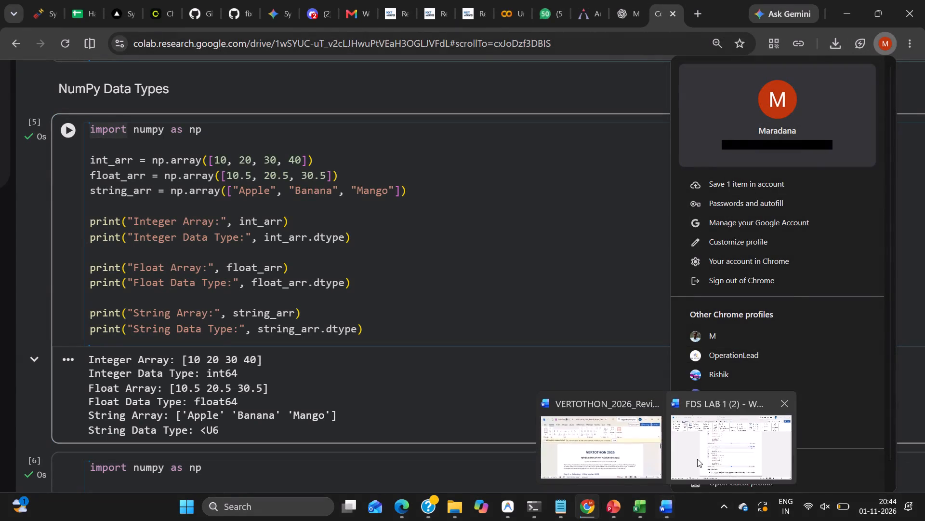
click(697, 459)
Replace the first page 4 picture under NumPy Data Types with Screenshot (1152) from this device.
scroll(430, 377, up, 1)
right_click(372, 260)
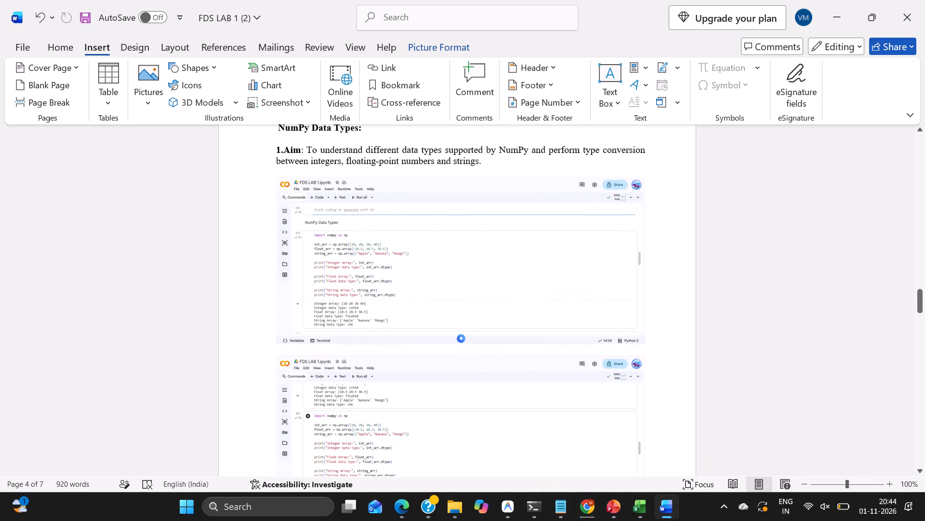
click(432, 272)
click(549, 273)
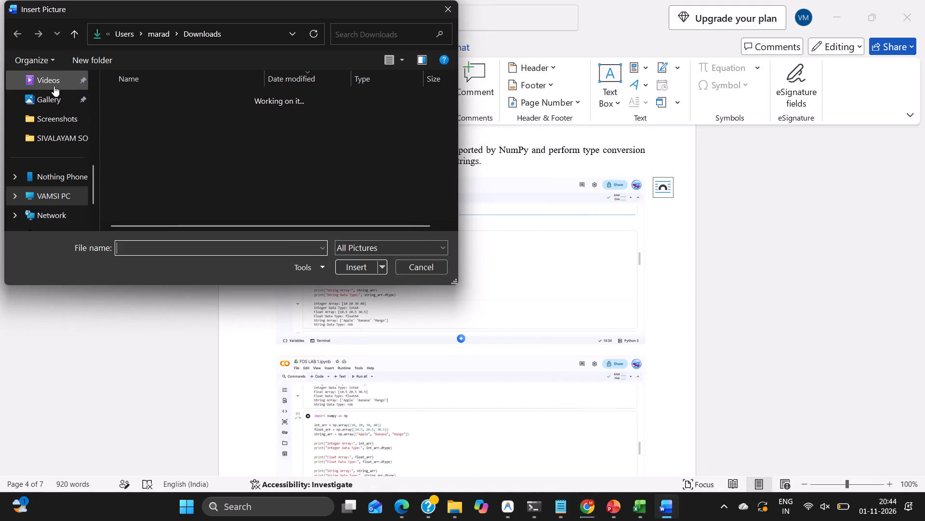
scroll(51, 104, up, 2)
click(50, 87)
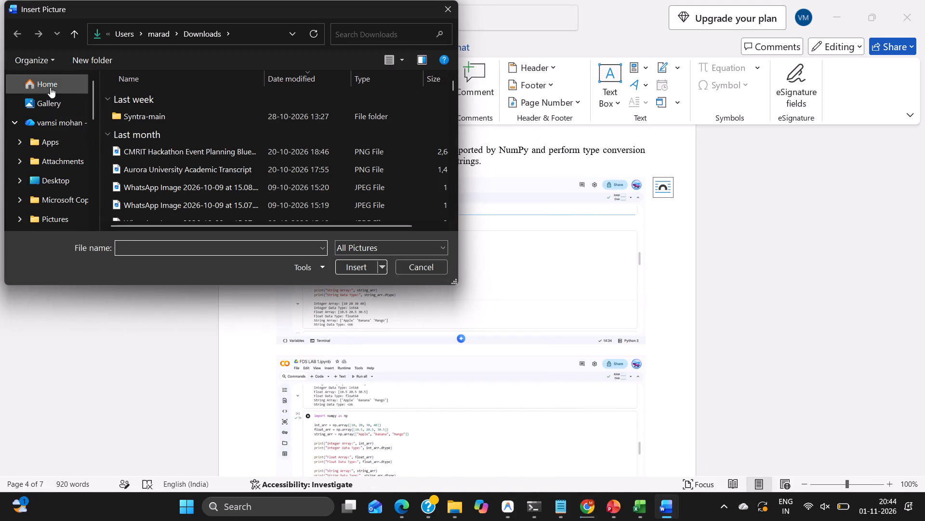
scroll(161, 182, down, 1)
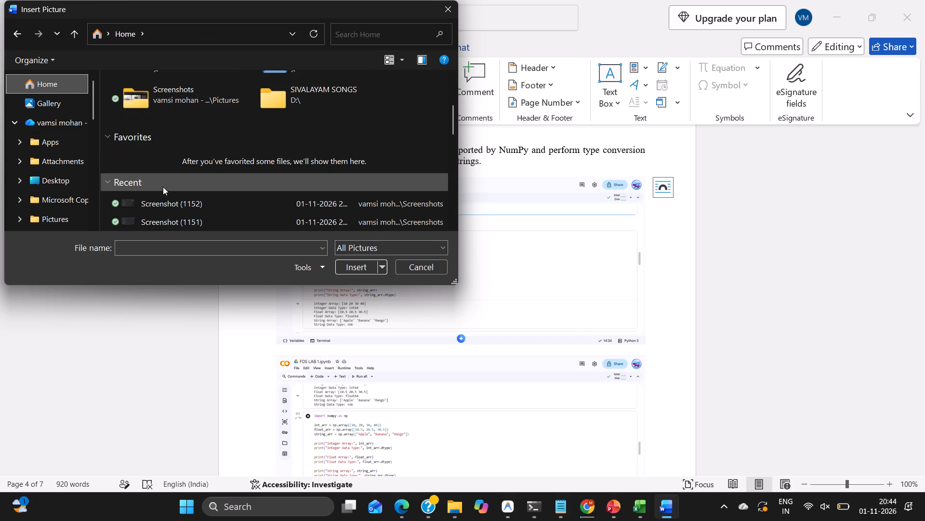
double_click(166, 204)
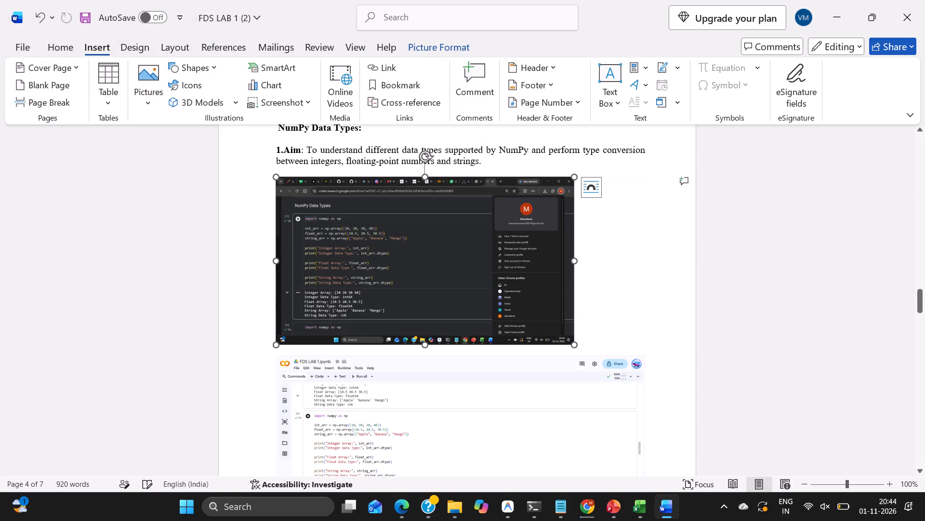
Capture a full-screen screenshot of the Chrome notebook's second NumPy Data Types cell and output with the profile card open, and return to the Word report.
scroll(426, 316, down, 1)
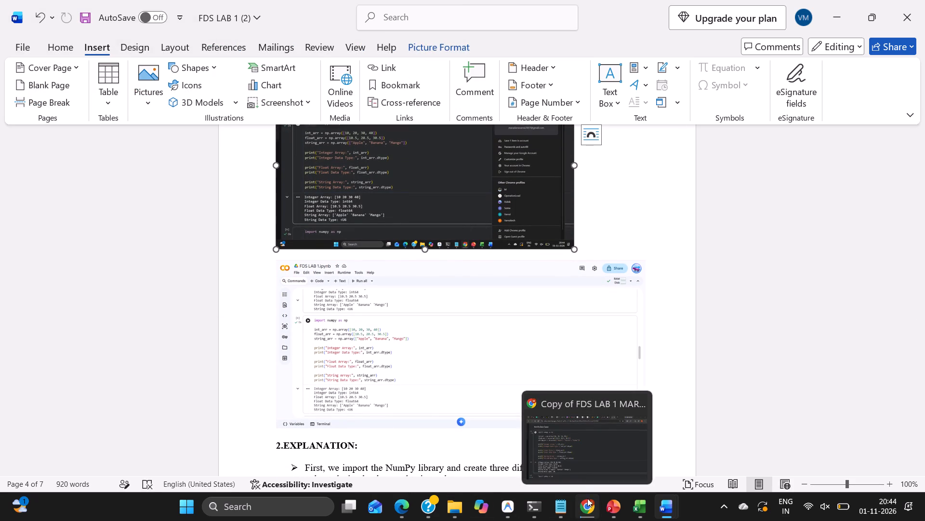
click(829, 19)
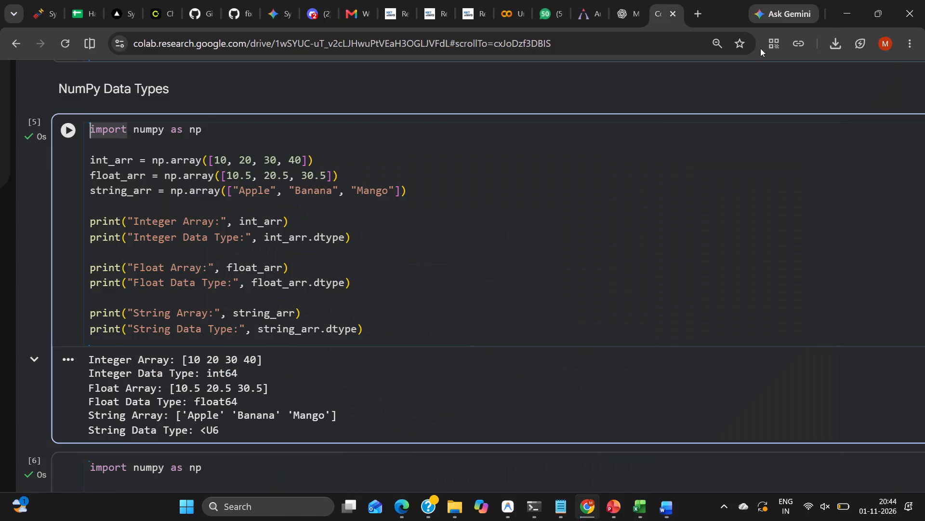
scroll(476, 196, down, 4)
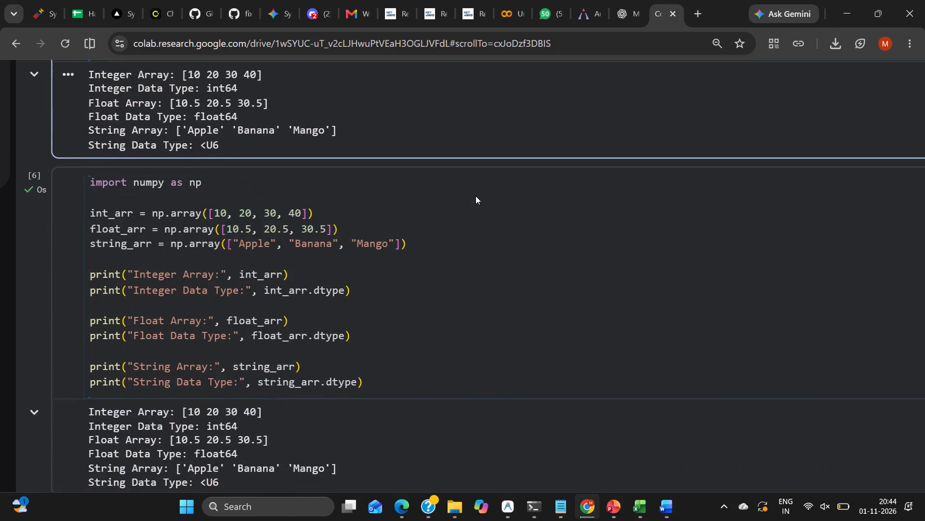
scroll(476, 196, down, 1)
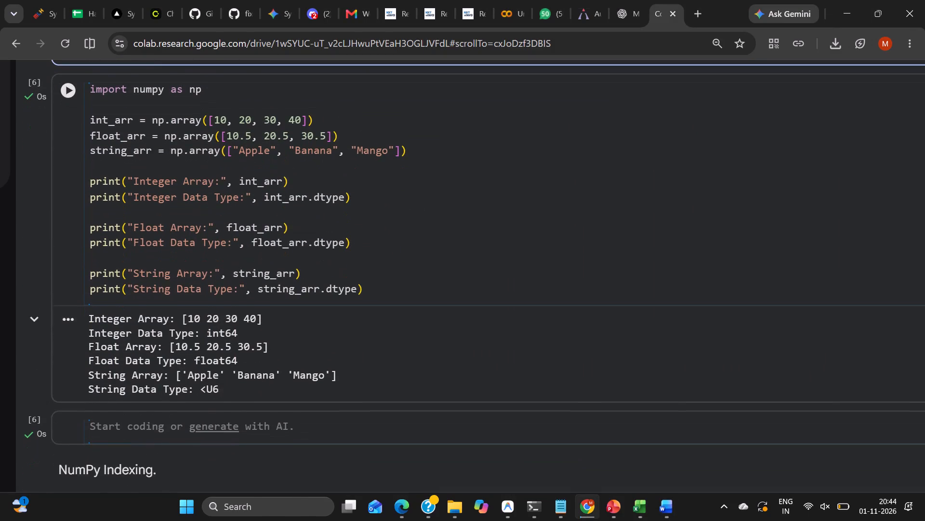
scroll(476, 196, down, 1)
click(896, 45)
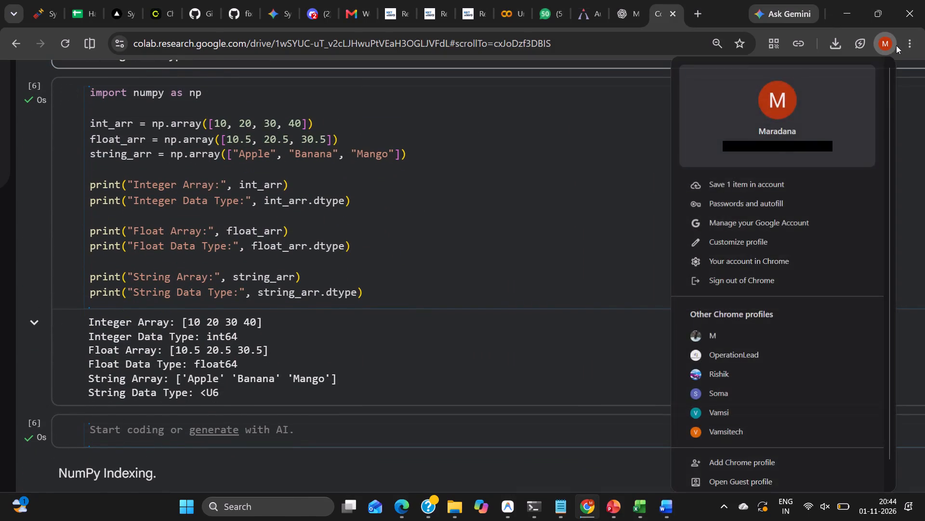
key(super+Print)
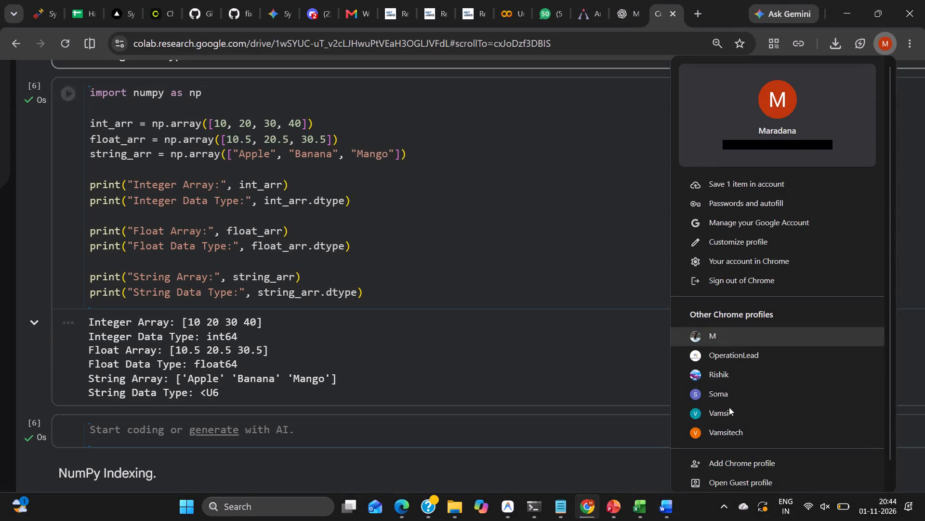
click(691, 443)
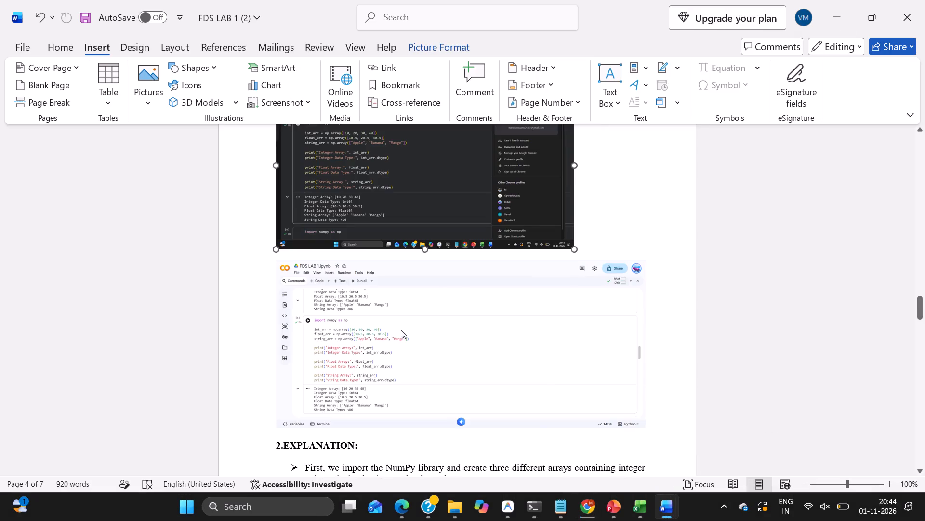
Replace the second page 4 picture under NumPy Data Types with Screenshot (1153) from this device.
right_click(401, 330)
click(491, 281)
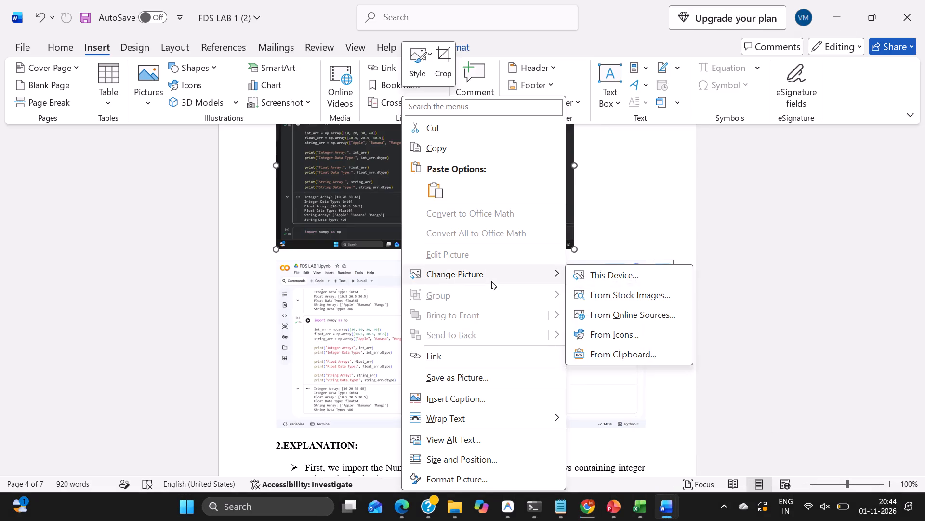
click(573, 283)
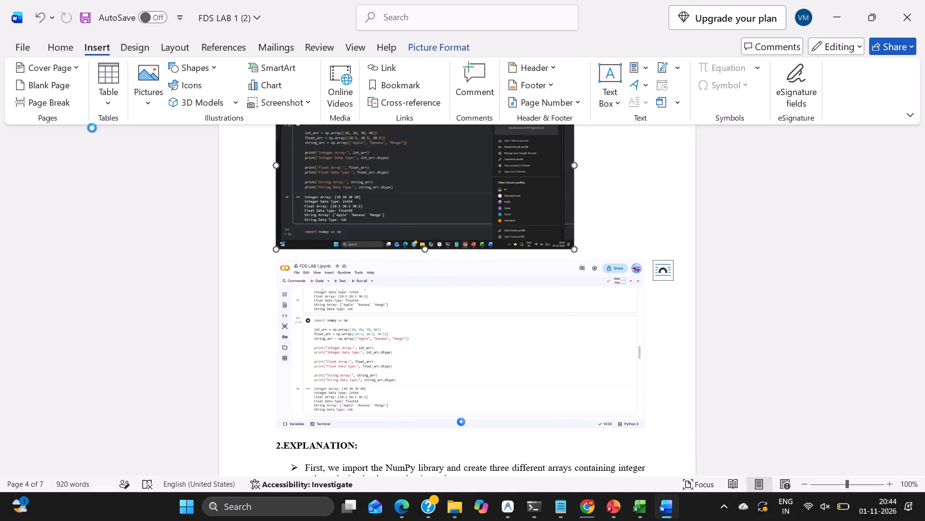
scroll(63, 92, up, 2)
click(52, 86)
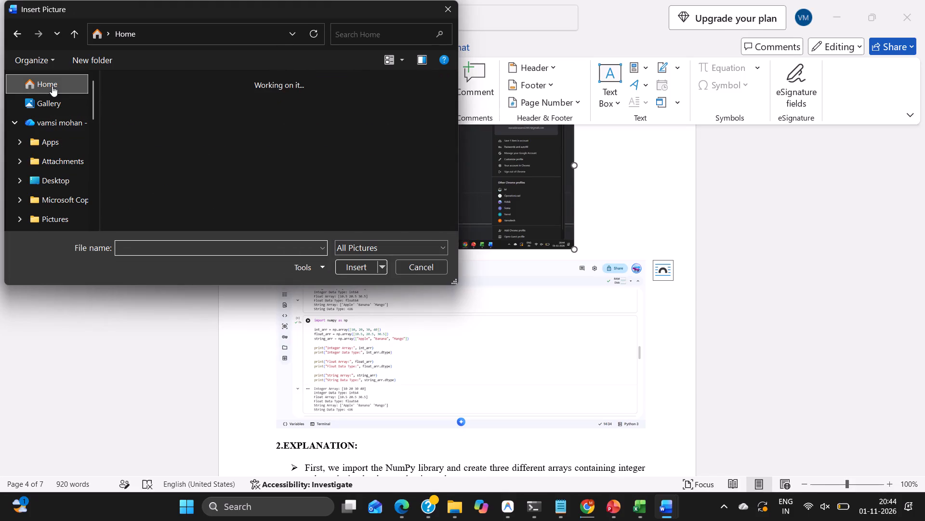
scroll(172, 164, down, 1)
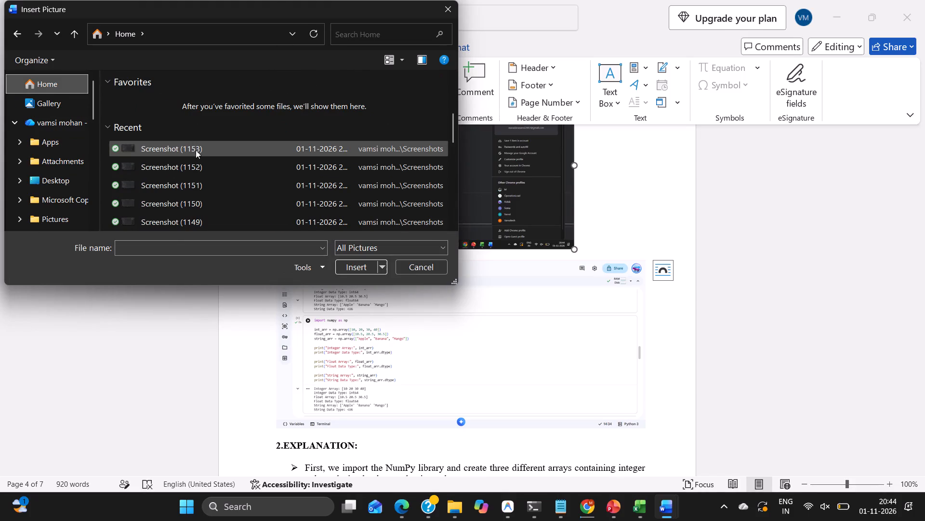
double_click(196, 151)
Capture a full-screen screenshot of the Chrome notebook's first NumPy Indexing cell and output with the profile card open, and return to the Word report.
scroll(343, 318, down, 1)
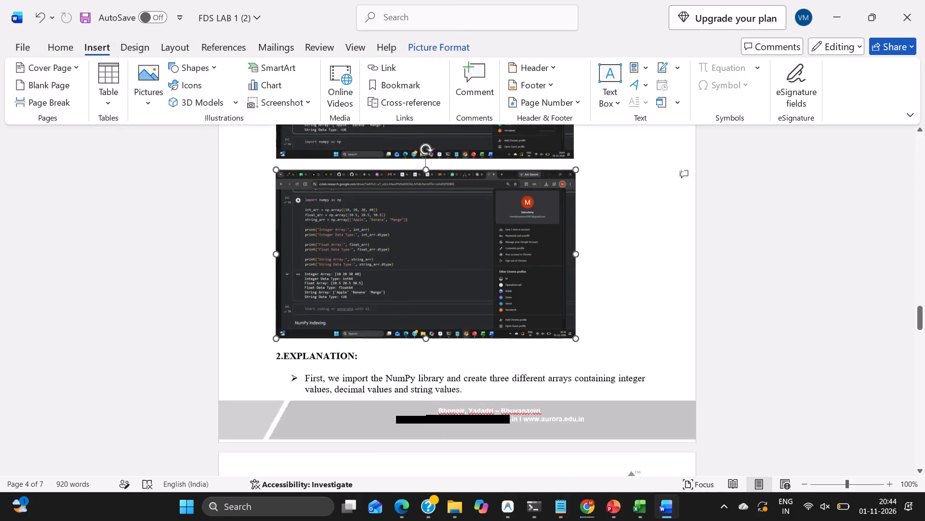
scroll(343, 318, down, 3)
scroll(343, 318, right, 1)
scroll(343, 318, up, 1)
scroll(343, 318, right, 1)
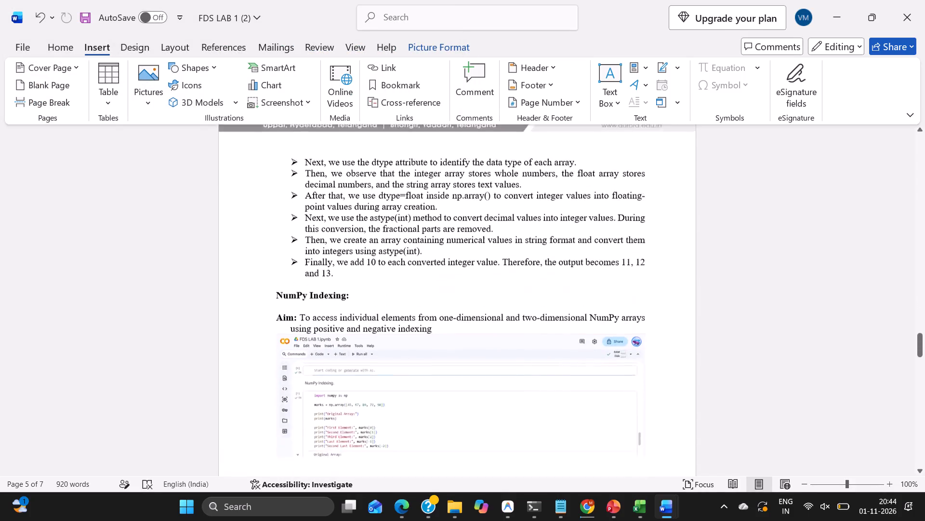
scroll(343, 318, right, 1)
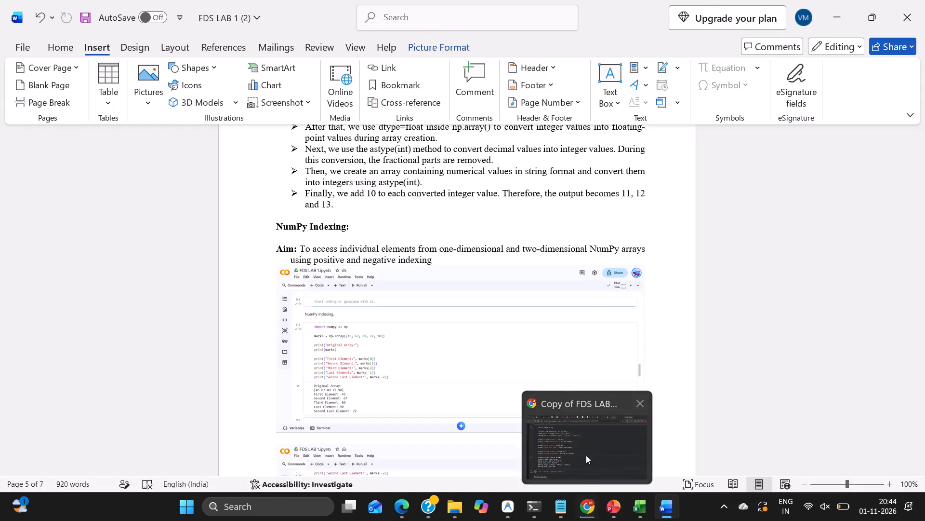
click(586, 455)
scroll(361, 306, down, 3)
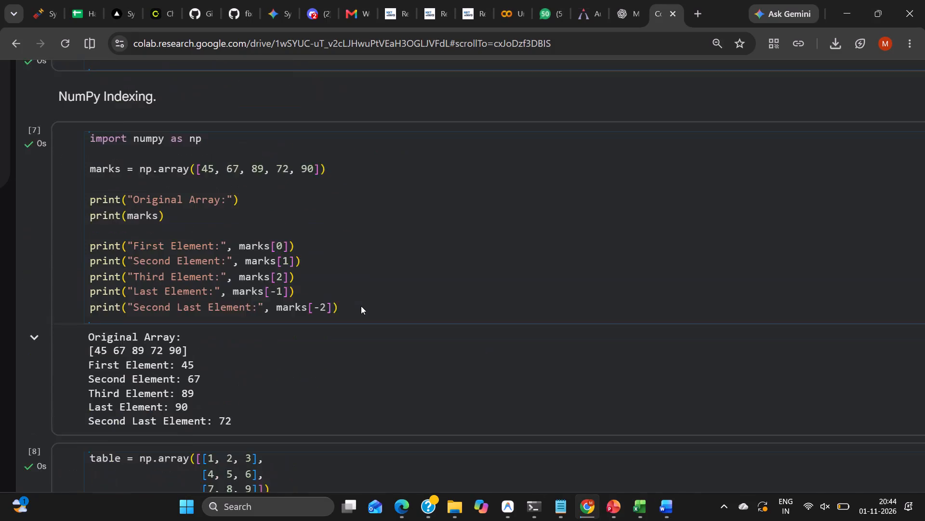
scroll(361, 306, down, 1)
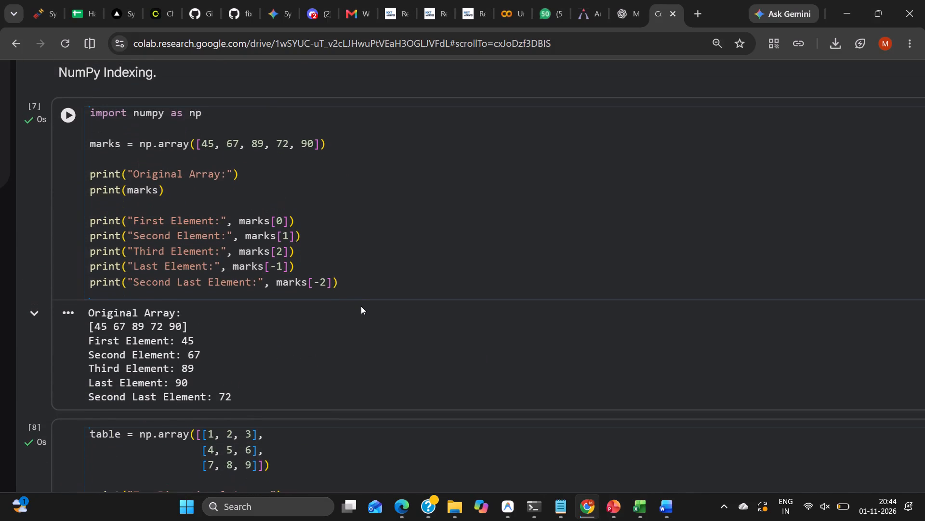
click(886, 50)
key(super+Print)
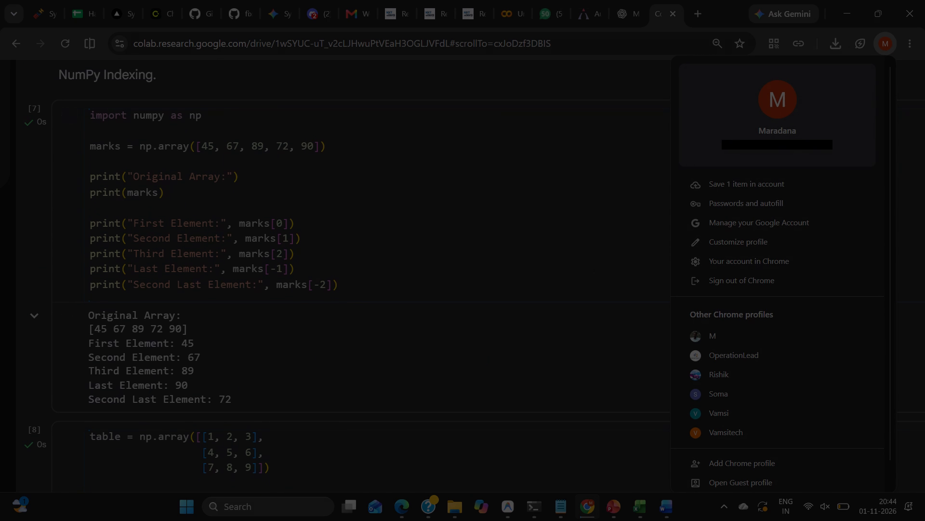
click(700, 451)
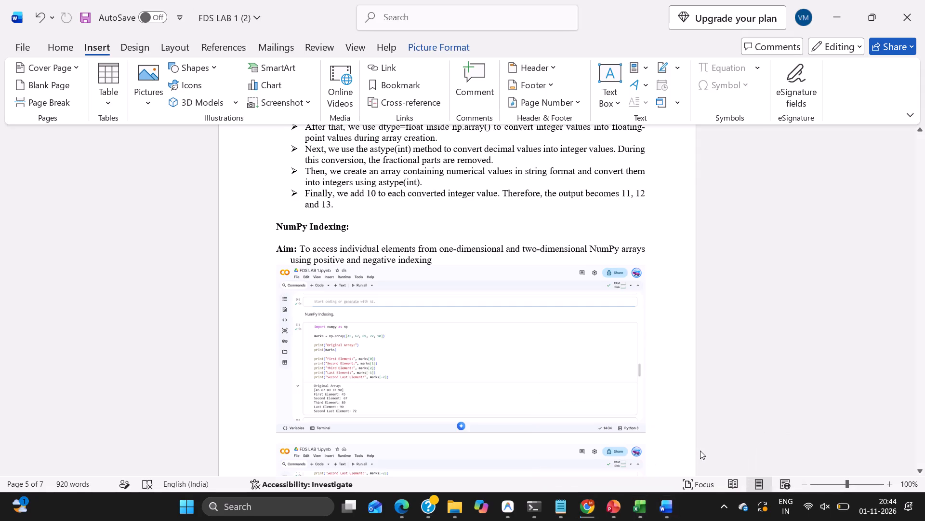
Replace the first page 5 picture under NumPy Indexing with Screenshot (1154) from this device.
right_click(331, 313)
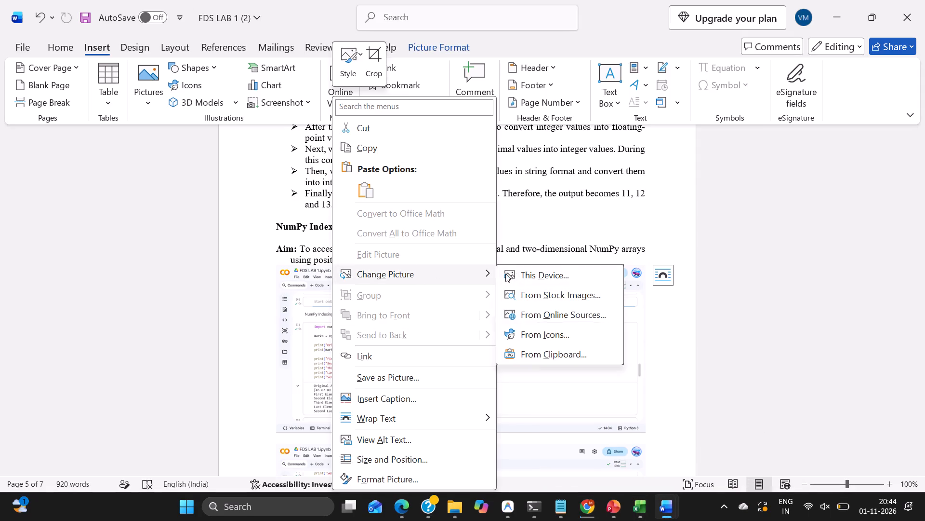
click(512, 275)
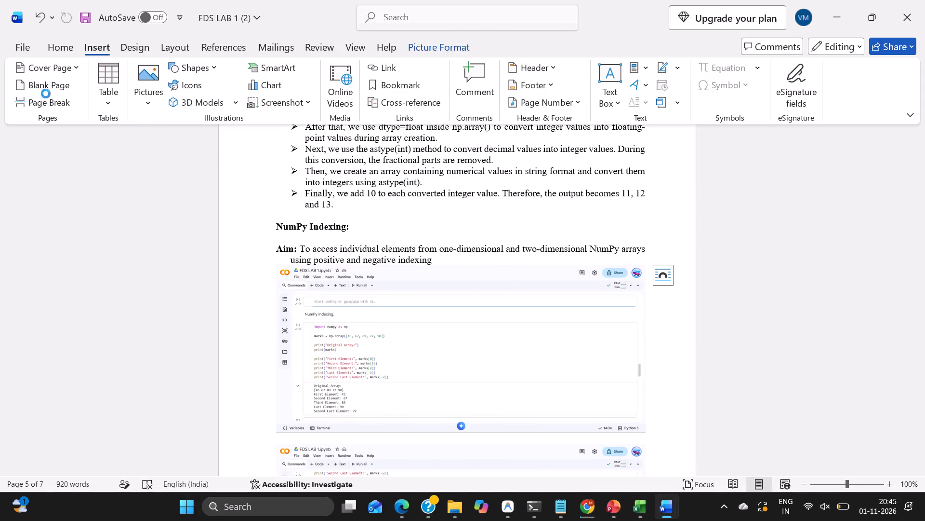
scroll(37, 123, up, 3)
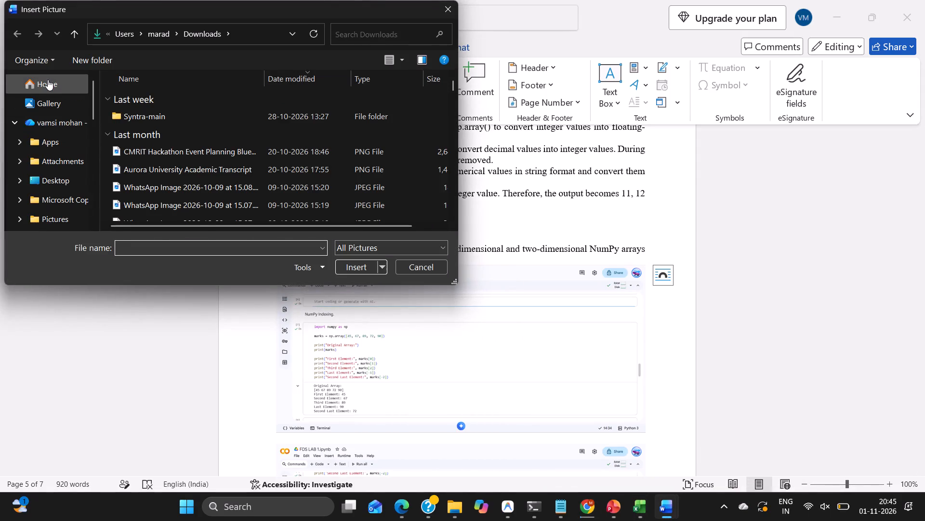
click(48, 80)
scroll(160, 139, down, 1)
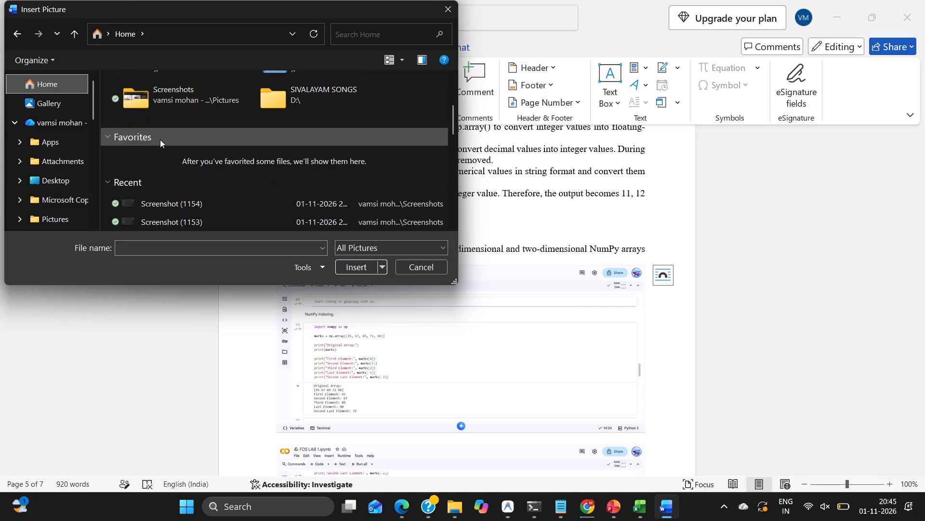
double_click(177, 201)
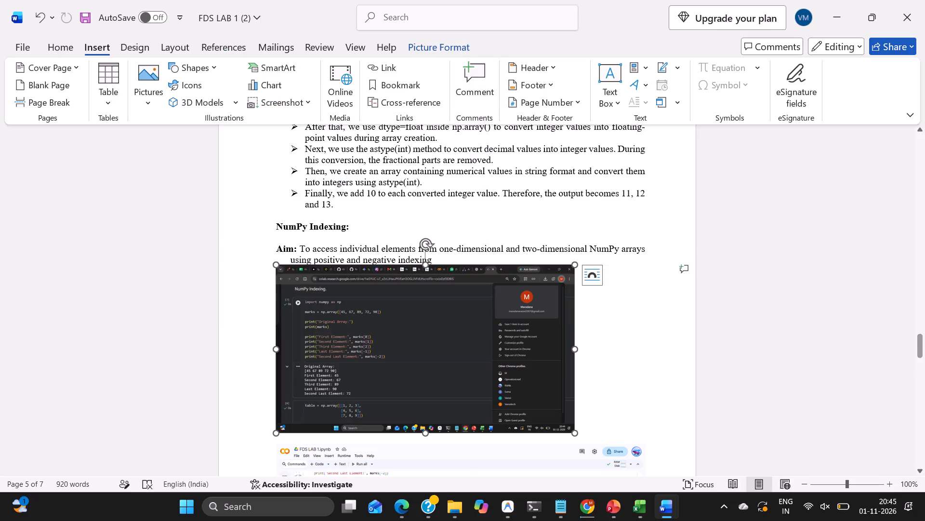
Capture a full-screen screenshot of the Chrome notebook's two-dimensional array indexing cell and output with the profile card open, and return to the Word report.
scroll(359, 288, down, 2)
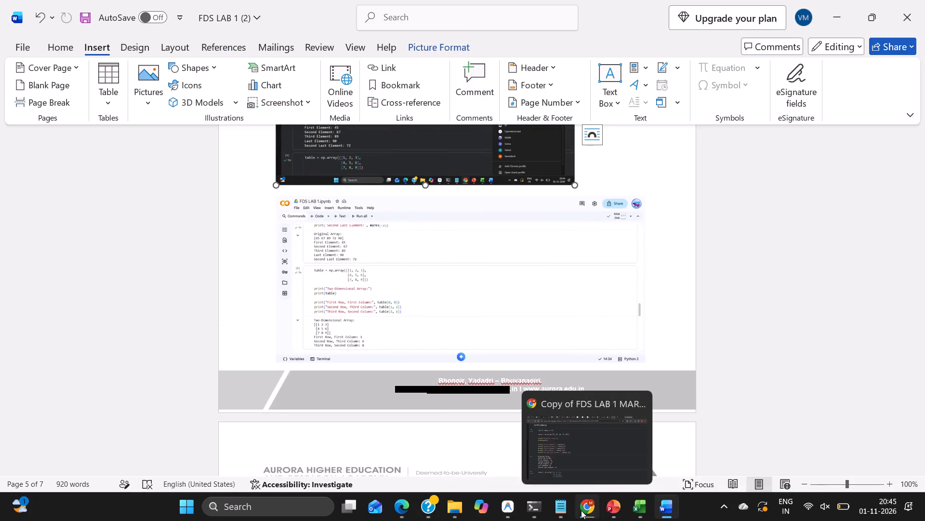
click(596, 432)
scroll(408, 341, down, 2)
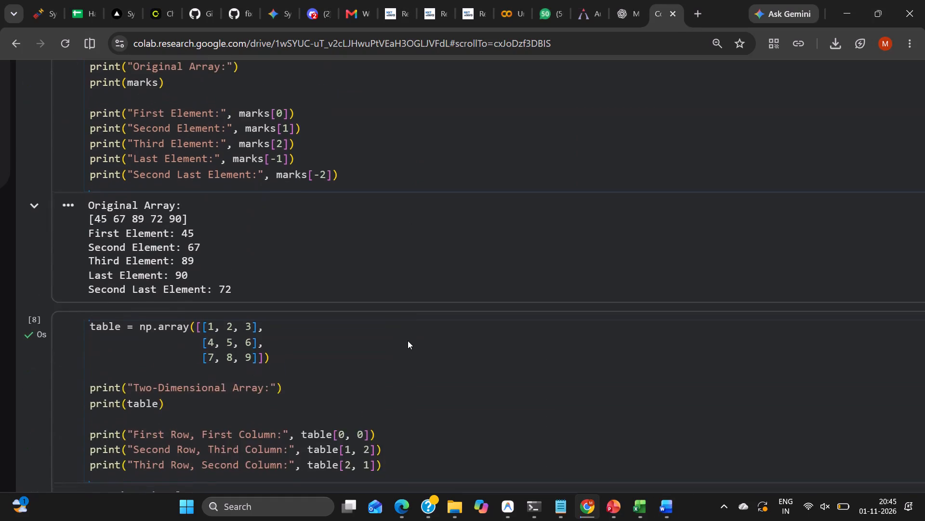
scroll(408, 341, down, 3)
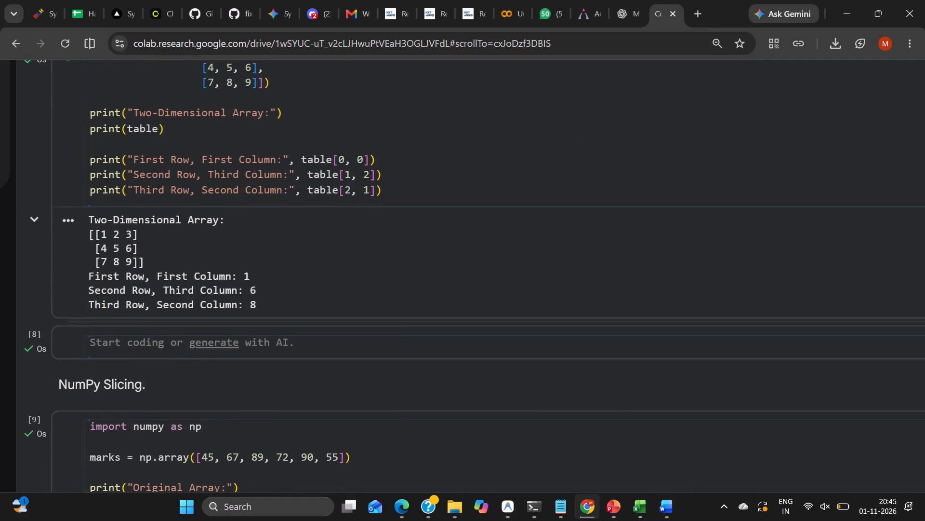
scroll(408, 341, up, 2)
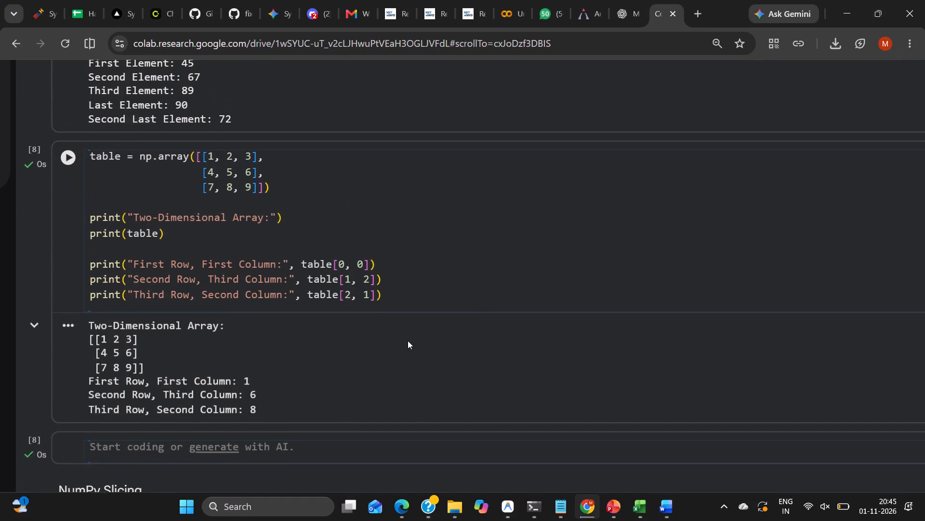
click(890, 44)
key(super+Print)
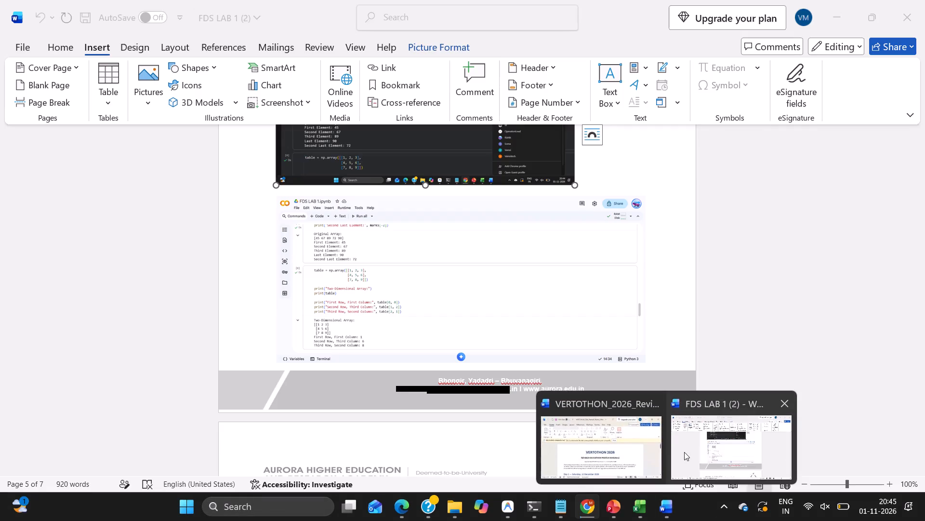
click(684, 452)
Replace the second page 5 picture under NumPy Indexing with the newest screenshot from this device, showing the two-dimensional array cell.
right_click(473, 306)
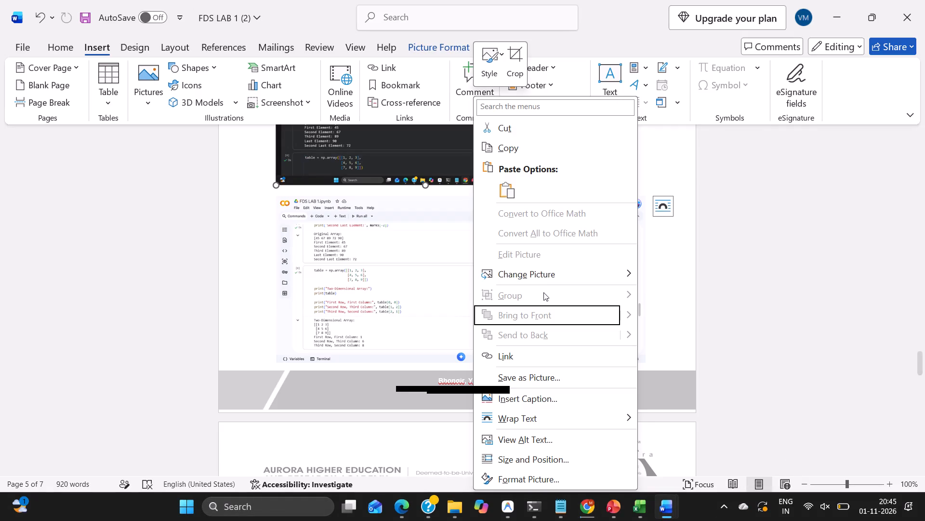
click(544, 270)
click(654, 275)
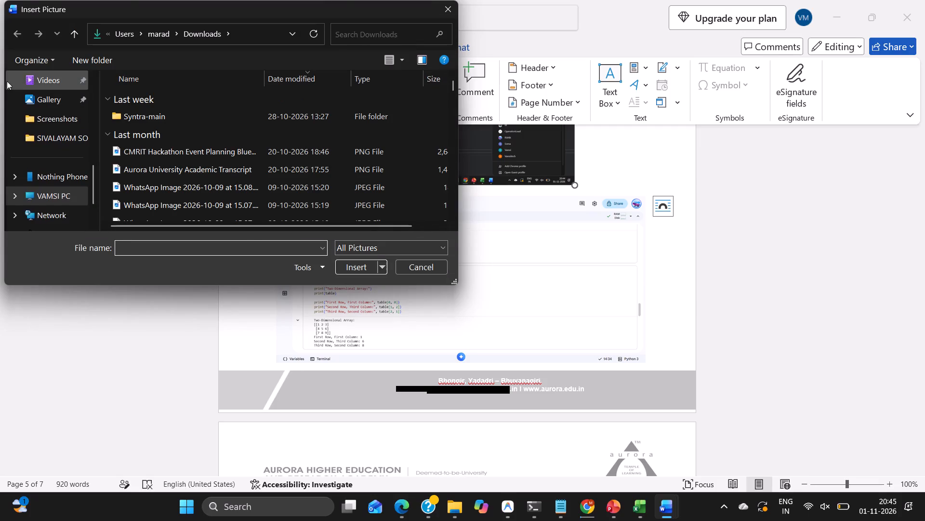
scroll(39, 128, up, 3)
click(40, 83)
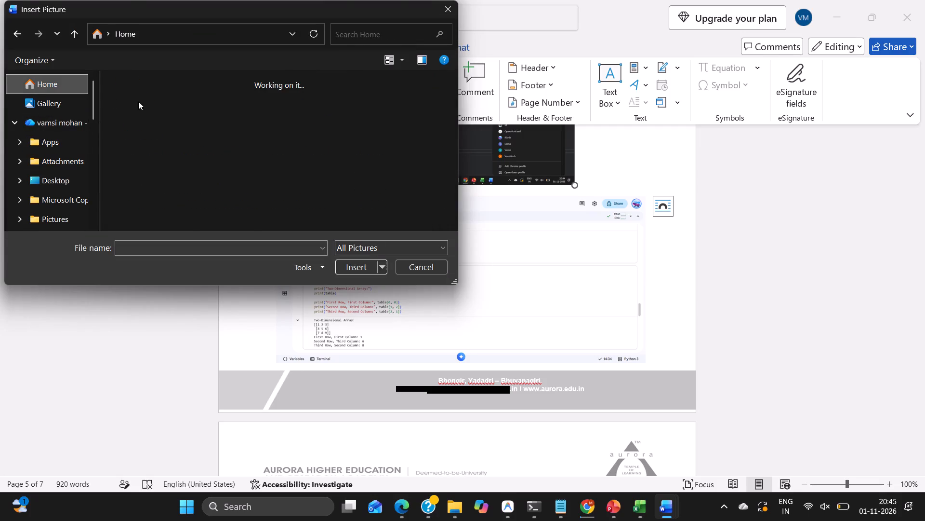
drag(210, 199, 281, 95)
drag(281, 95, 283, 94)
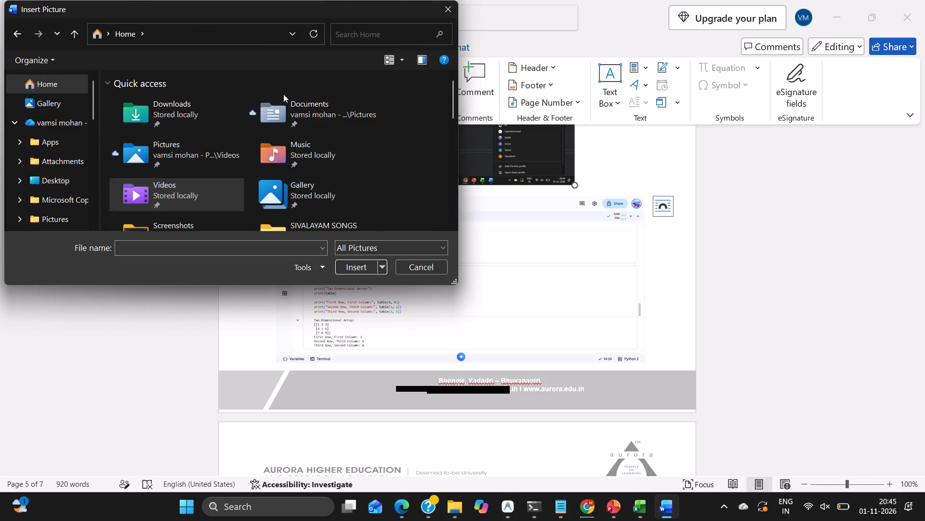
drag(283, 94, 198, 153)
scroll(198, 153, down, 1)
scroll(201, 118, up, 1)
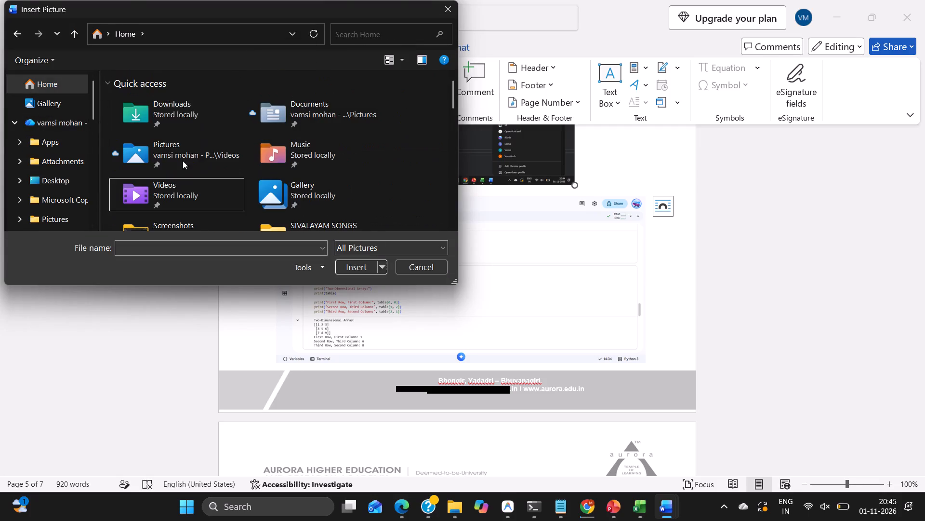
scroll(183, 161, down, 1)
double_click(178, 201)
Move the two-dimensional array picture up so it sits directly beneath the first NumPy Indexing picture.
drag(178, 201, 343, 252)
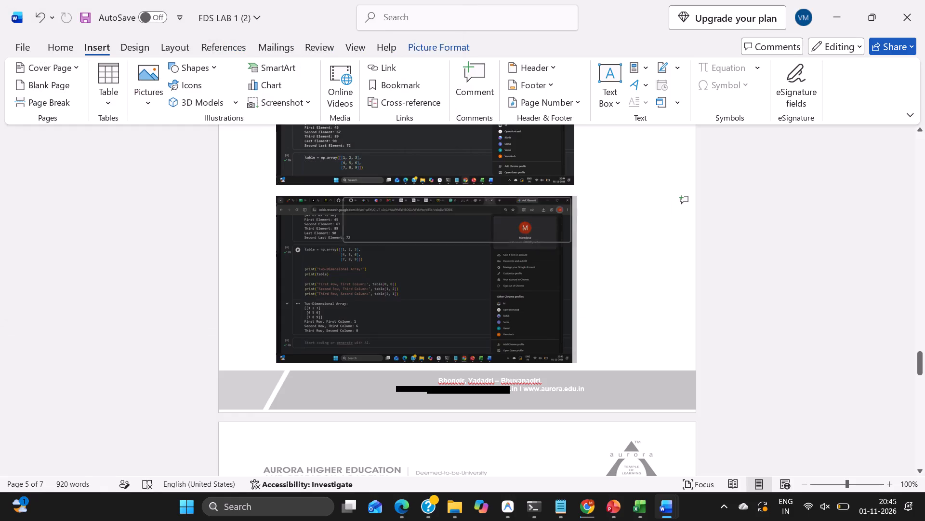
drag(343, 252, 394, 154)
drag(394, 154, 362, 240)
drag(362, 240, 389, 195)
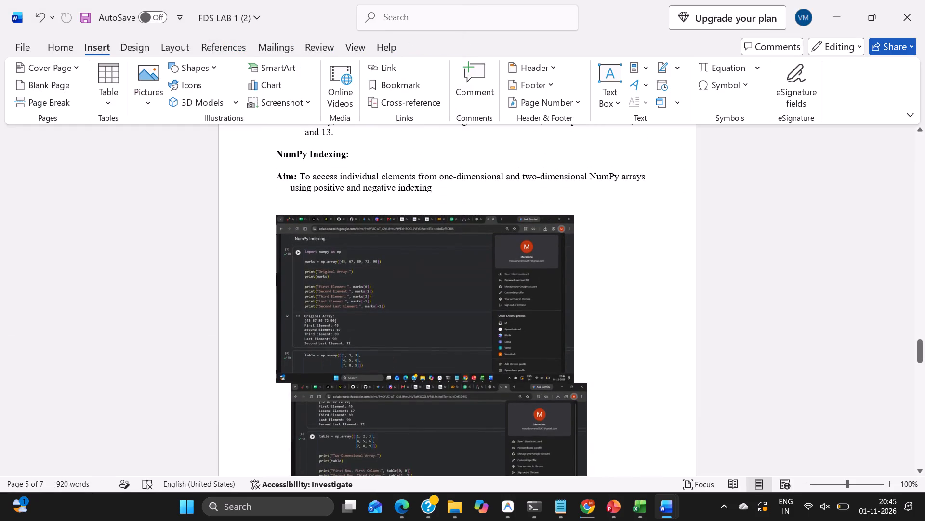
Undo the last move of the two-dimensional array picture under NumPy Indexing.
key(ctrl+z)
Capture a full-screen screenshot of the Chrome notebook's first NumPy Slicing cell [9] and its output with the profile card open.
scroll(324, 261, down, 1)
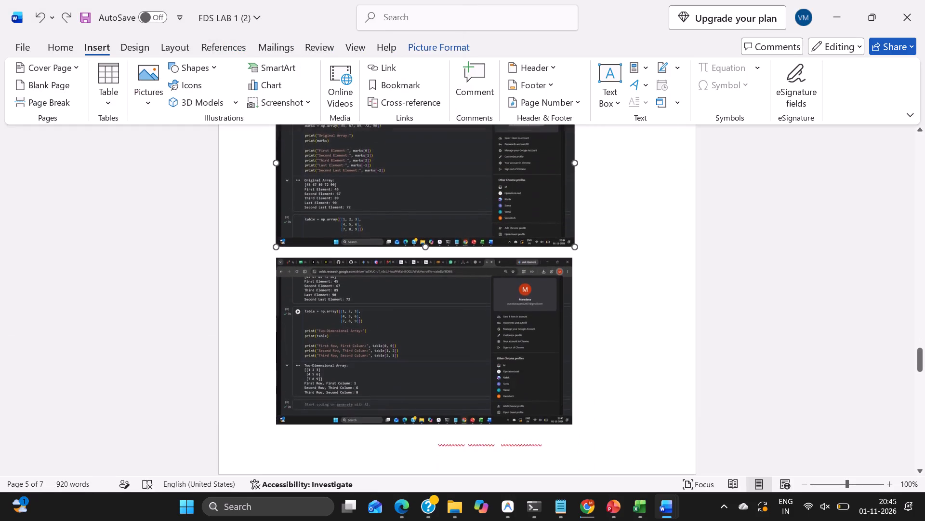
scroll(324, 261, down, 1)
scroll(305, 333, down, 2)
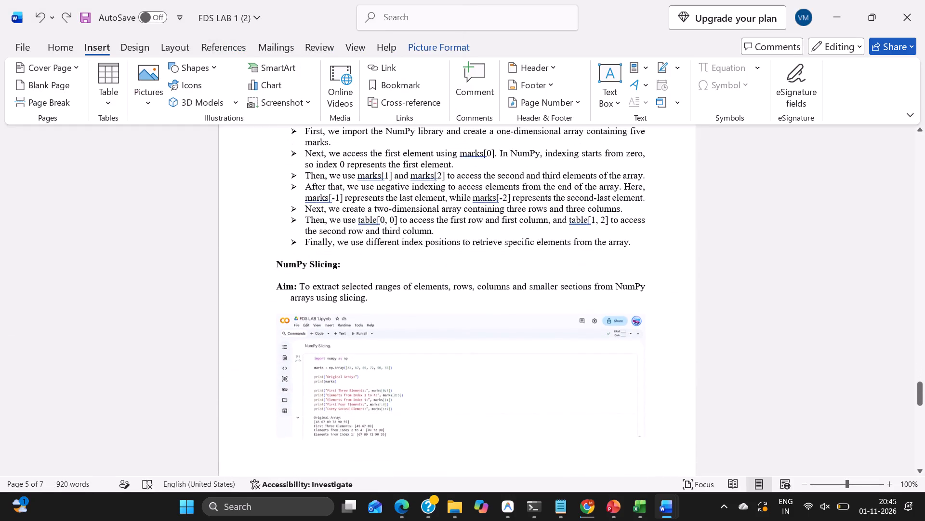
scroll(305, 333, down, 1)
scroll(305, 333, up, 1)
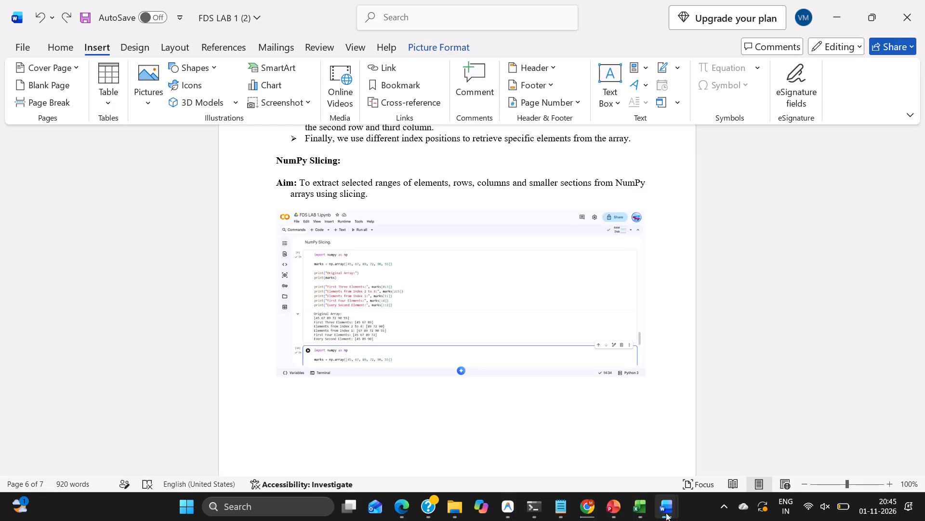
click(599, 435)
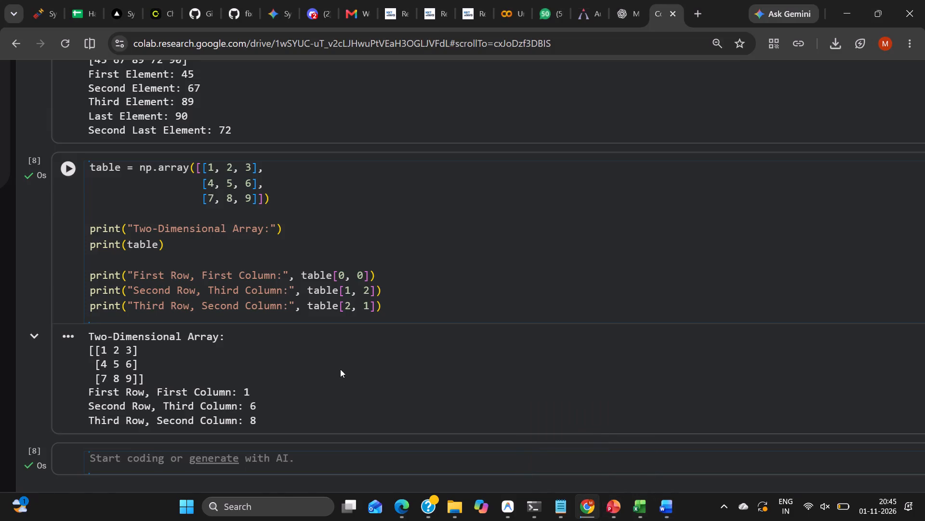
scroll(340, 369, down, 6)
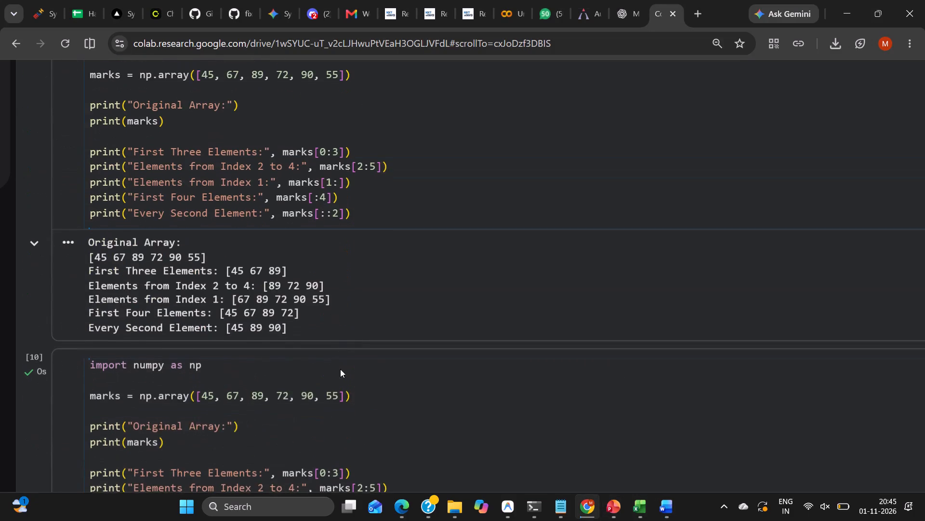
scroll(340, 369, up, 1)
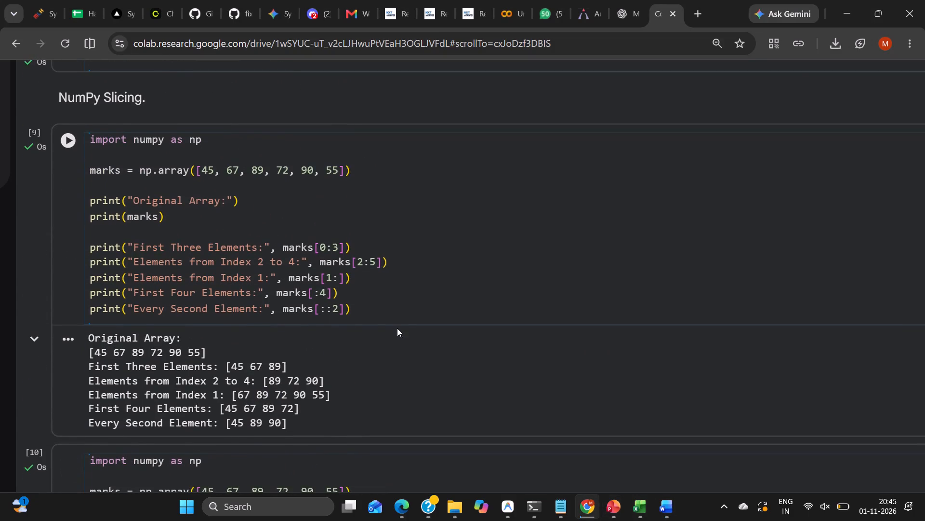
click(884, 33)
drag(884, 33, 503, 314)
click(892, 49)
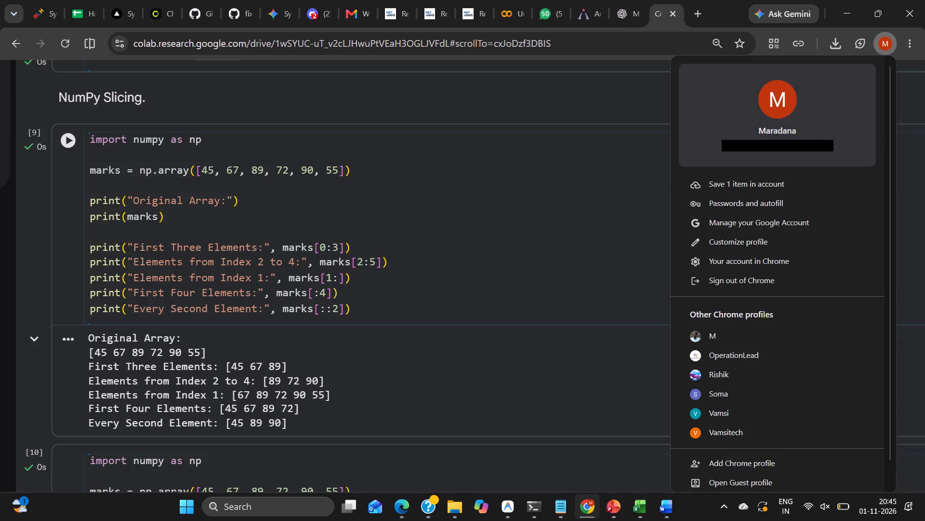
key(super+Print)
Switch back to the FDS LAB 1 (2) report in Word.
drag(575, 250, 672, 502)
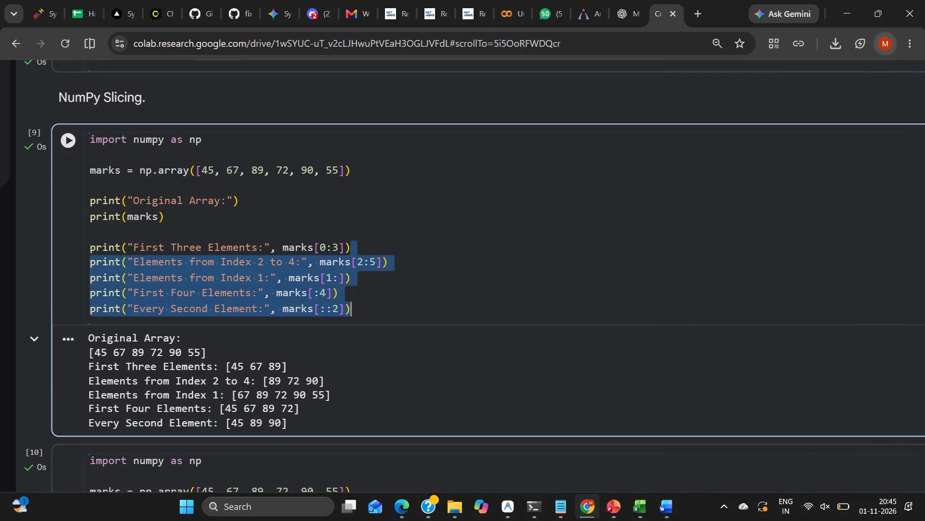
drag(672, 502, 671, 502)
drag(671, 502, 669, 507)
click(669, 507)
click(668, 507)
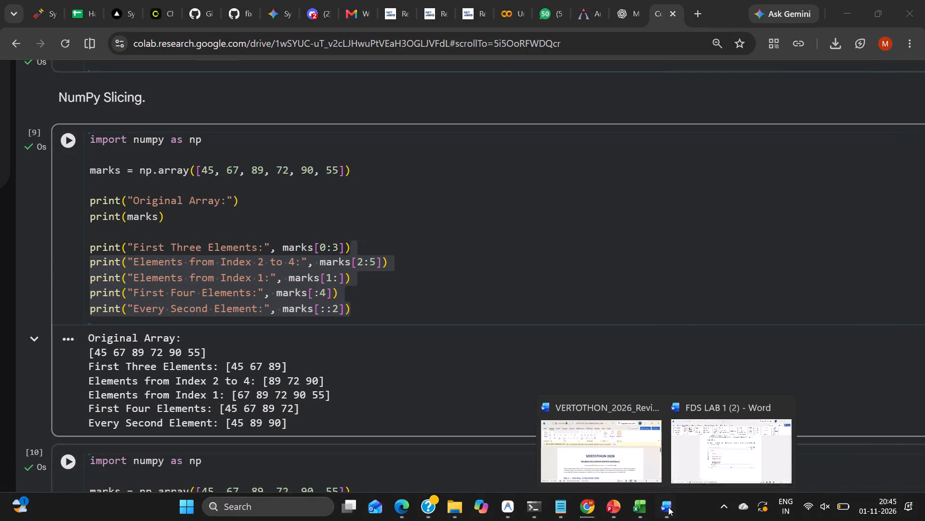
drag(668, 507, 709, 447)
click(709, 447)
drag(709, 447, 649, 520)
drag(649, 520, 671, 504)
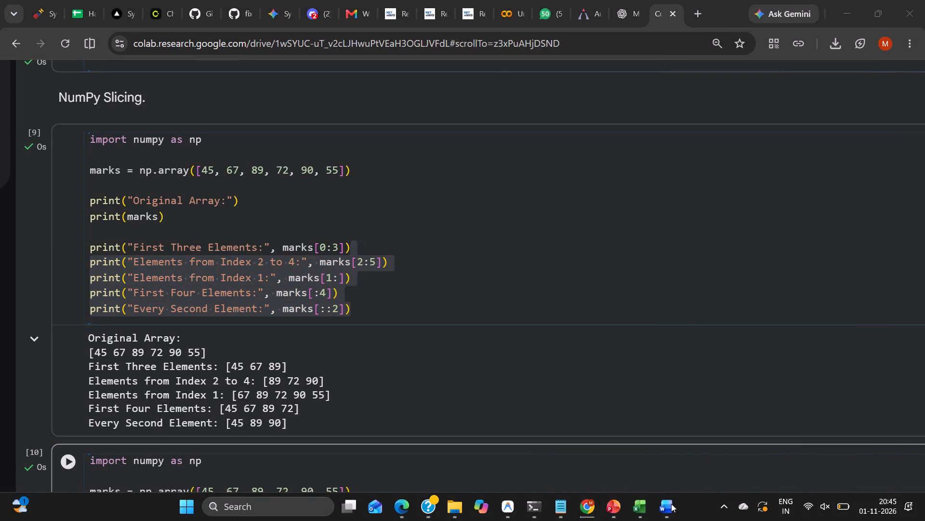
click(671, 504)
drag(671, 504, 707, 451)
click(707, 451)
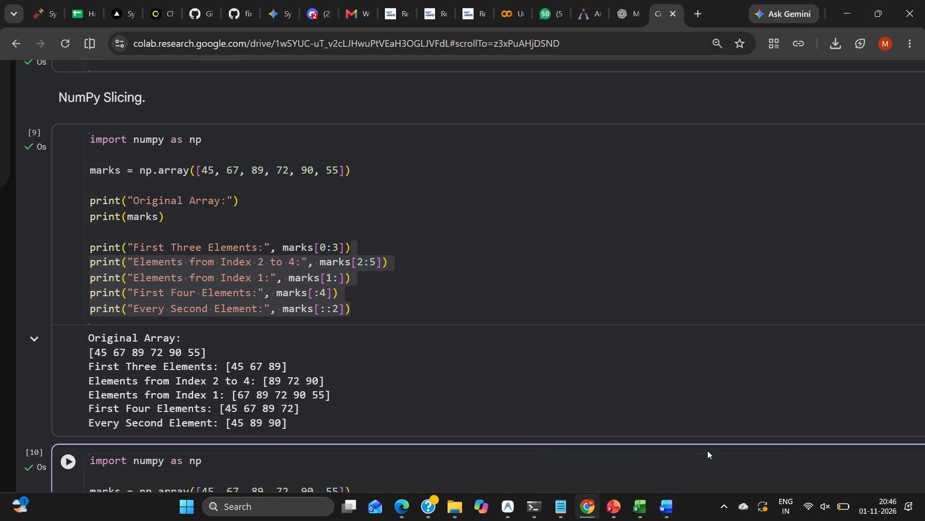
drag(707, 451, 666, 513)
click(666, 513)
drag(666, 513, 699, 466)
drag(699, 466, 695, 469)
drag(695, 469, 690, 472)
drag(690, 472, 70, 366)
click(70, 366)
drag(70, 366, 30, 373)
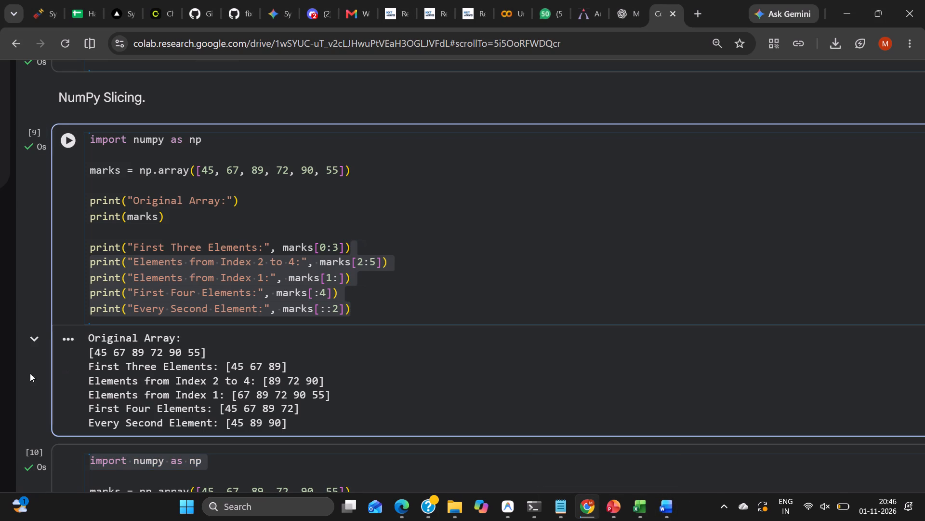
drag(30, 373, 13, 375)
double_click(13, 375)
click(13, 375)
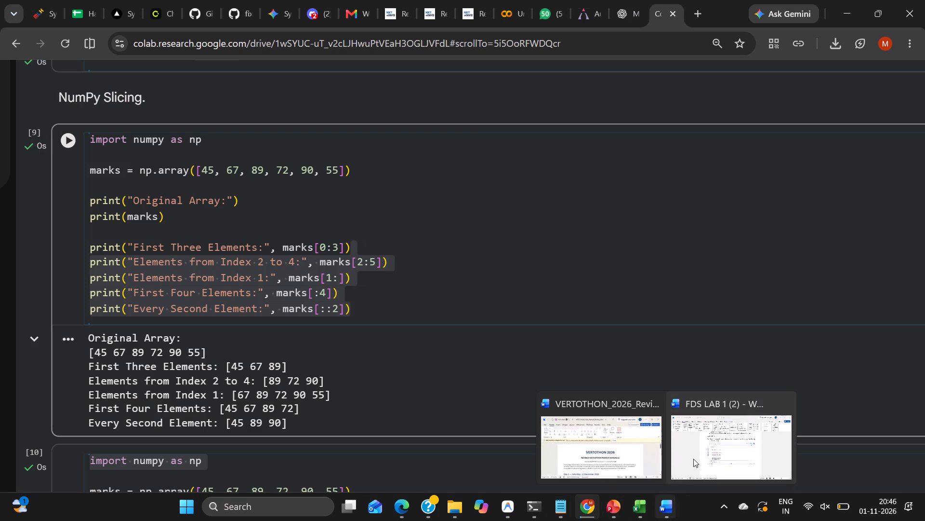
click(693, 458)
Replace the page 6 picture under NumPy Slicing with the newest screenshot from this device, showing the first slicing cell.
right_click(493, 329)
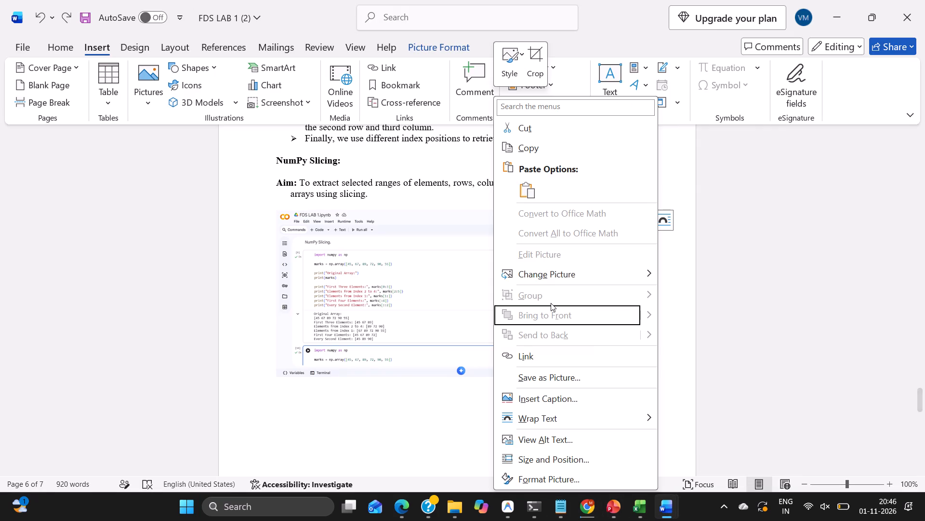
click(689, 274)
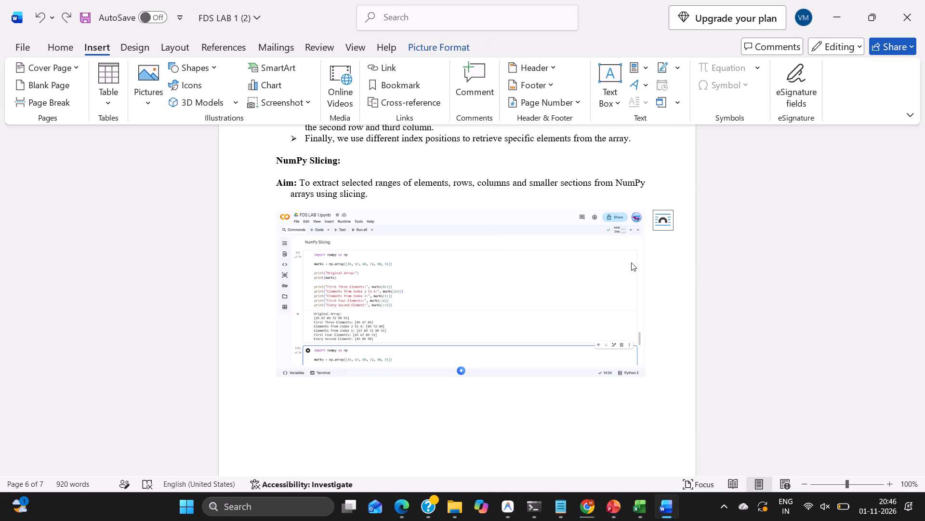
scroll(42, 99, up, 5)
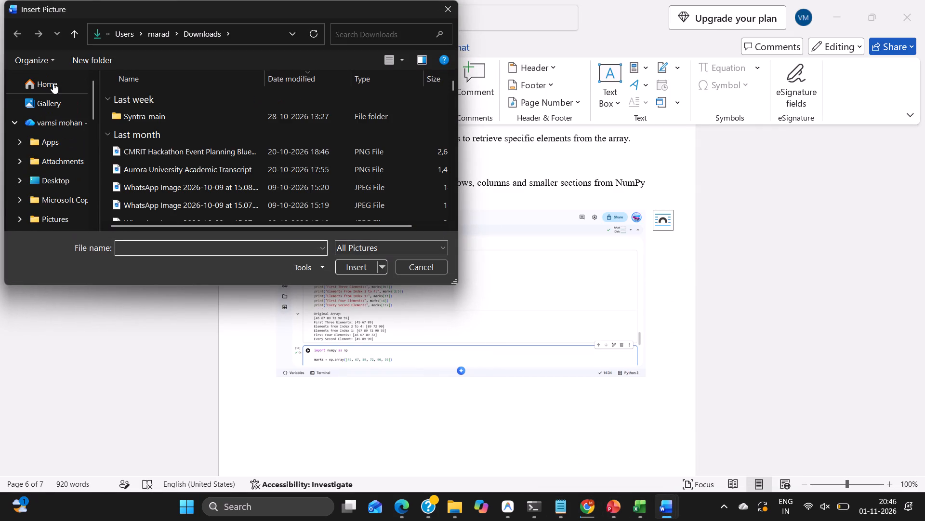
click(53, 83)
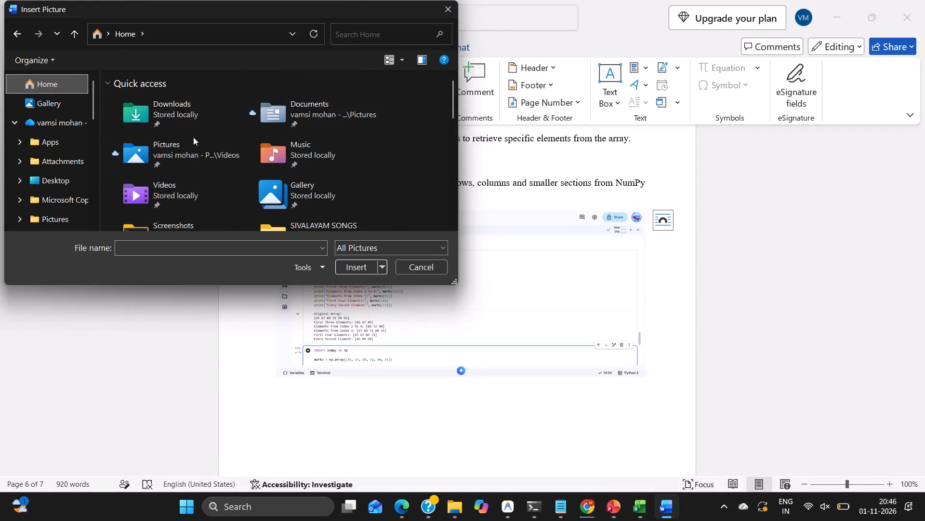
scroll(193, 137, down, 1)
double_click(193, 145)
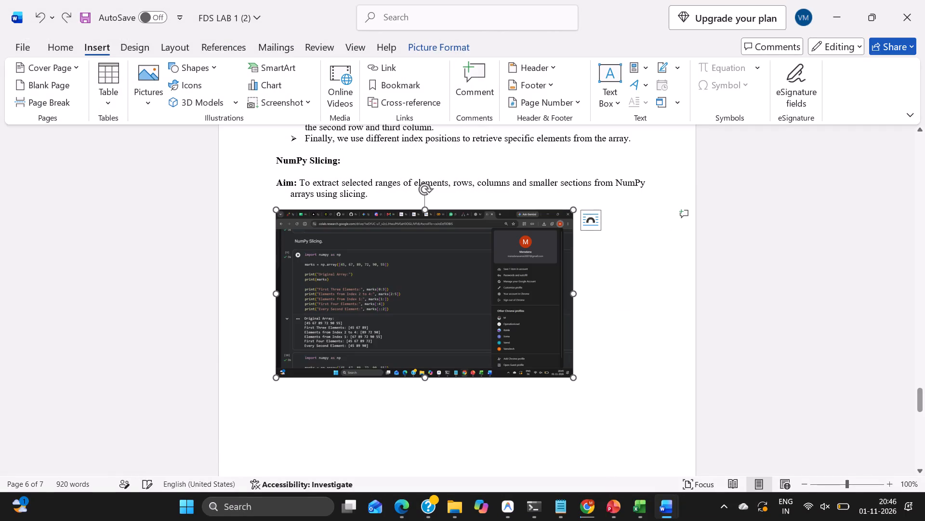
Capture a full-screen screenshot of the Chrome notebook's second slicing cell [10] and output with the profile card open, and return to the Word report.
scroll(328, 270, down, 3)
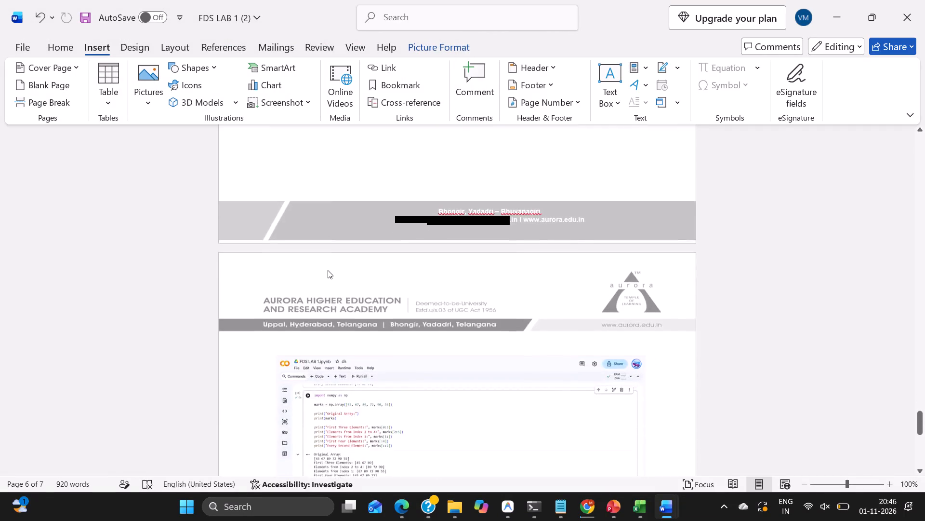
scroll(328, 270, down, 1)
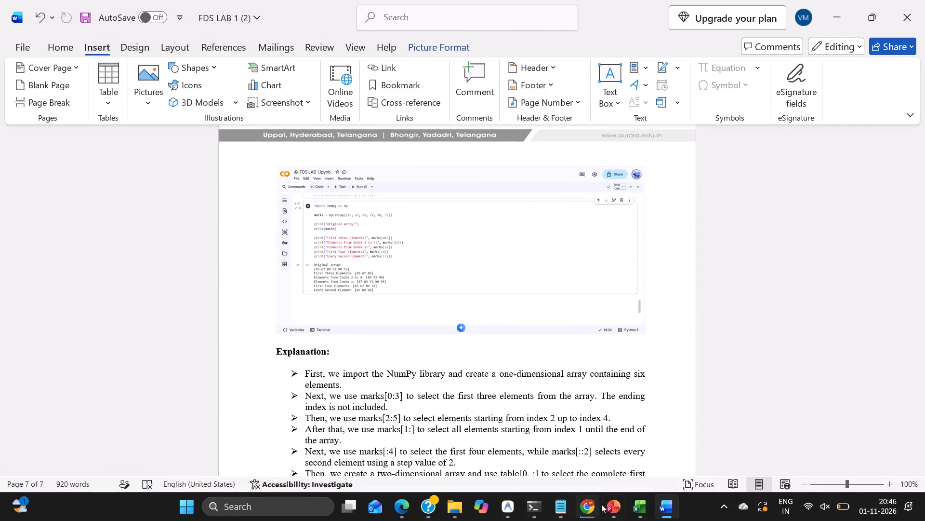
click(583, 452)
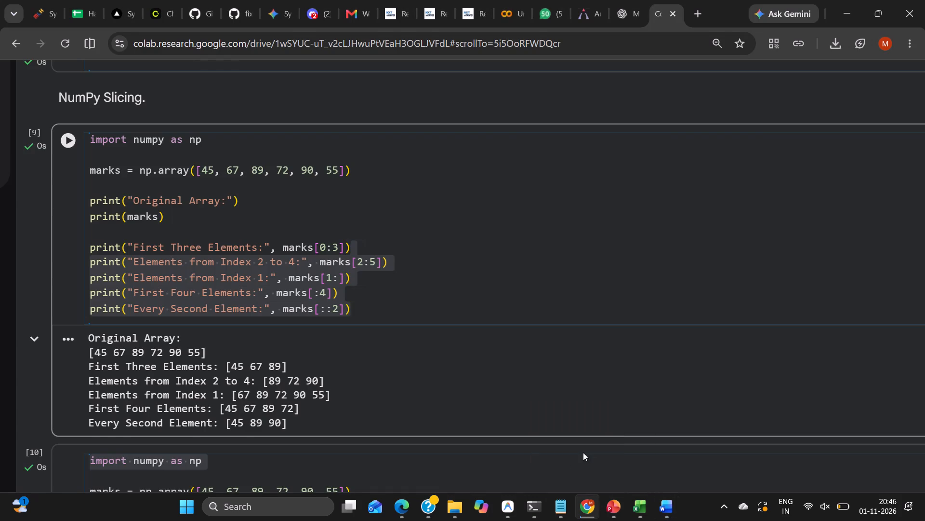
scroll(411, 396, down, 2)
scroll(411, 396, up, 2)
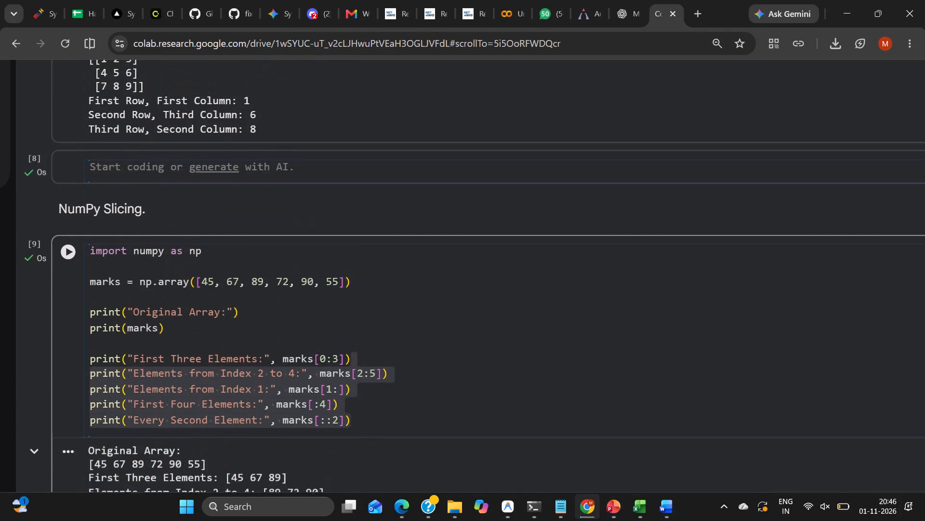
scroll(411, 396, down, 6)
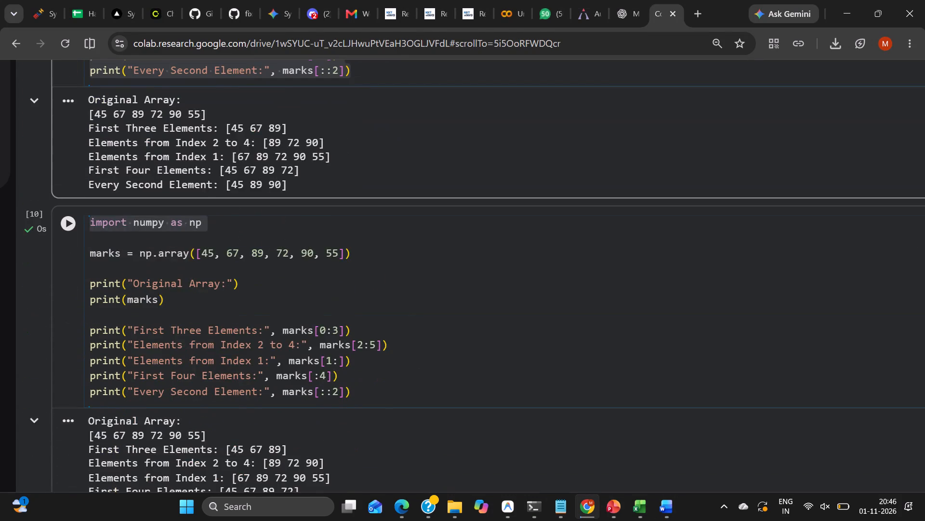
scroll(411, 396, down, 2)
scroll(411, 396, up, 1)
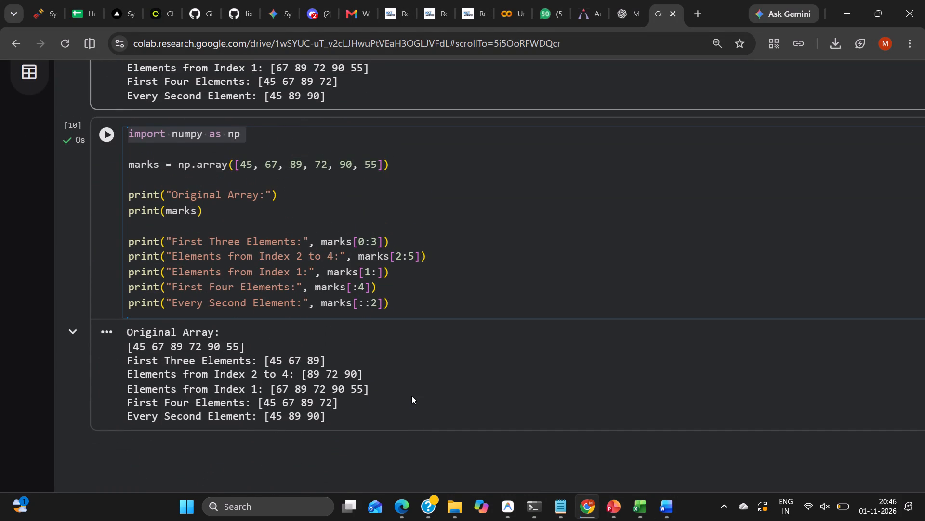
scroll(411, 396, left, 2)
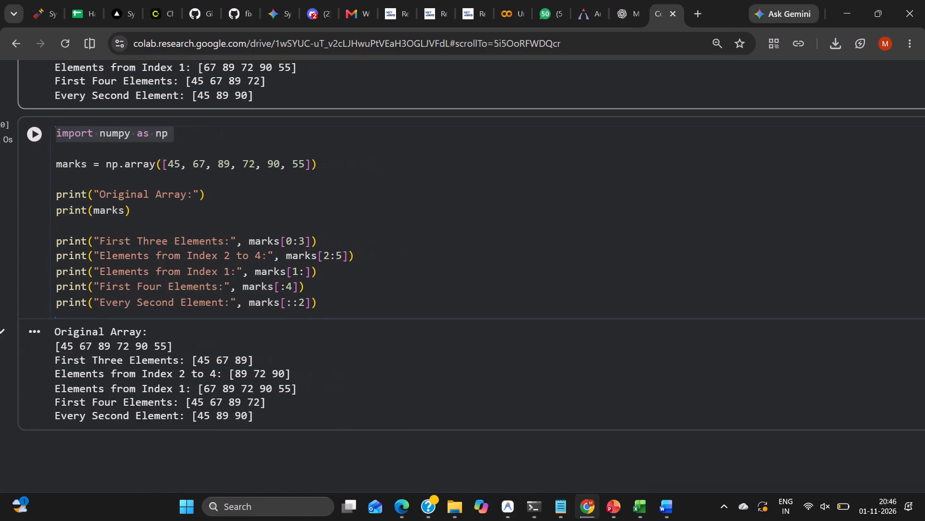
click(894, 40)
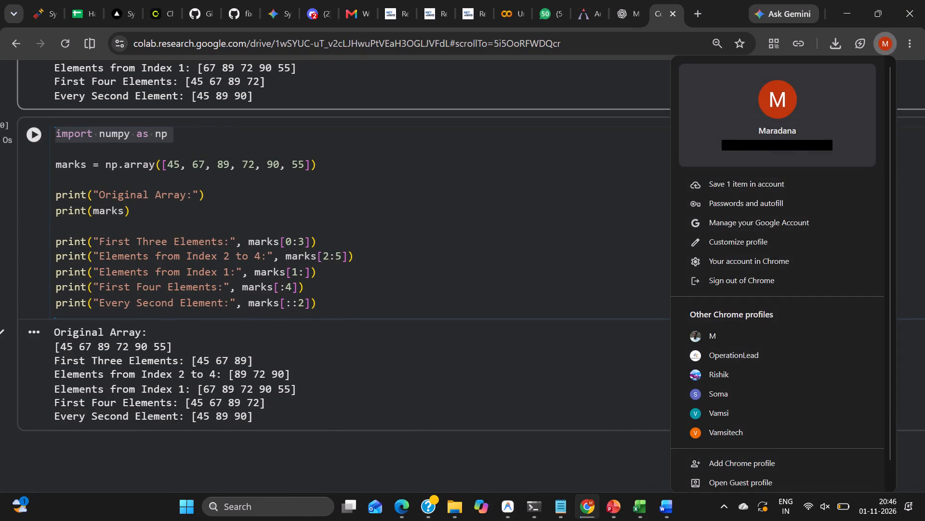
key(super+Print)
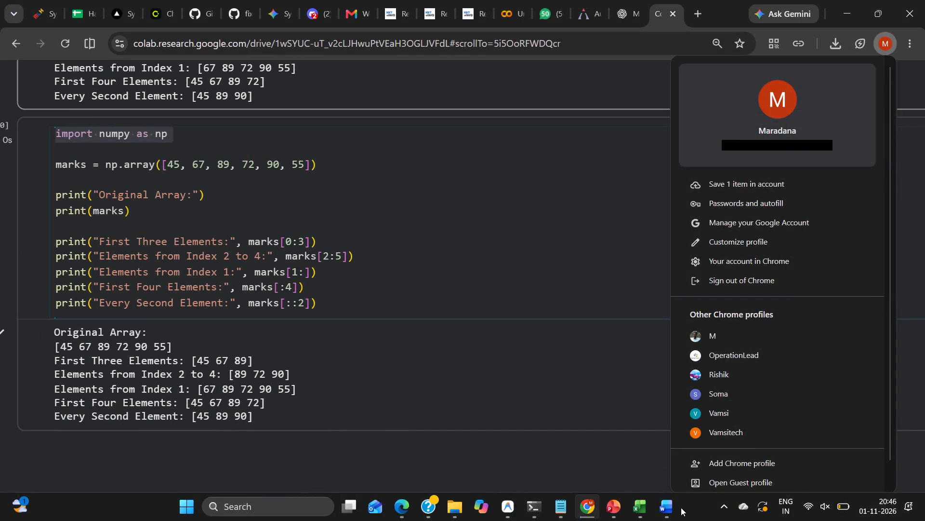
click(709, 457)
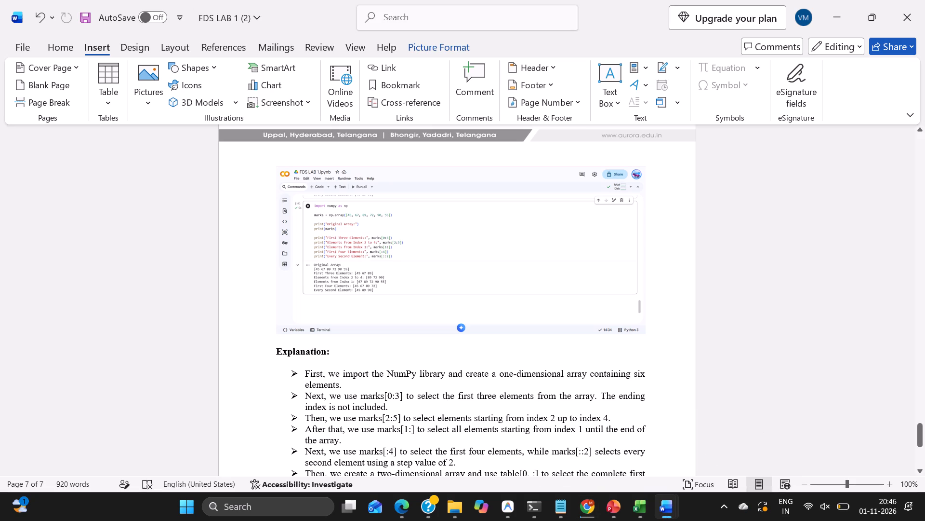
Replace the page 7 picture above the slicing Explanation with the newest screenshot from this device, showing the second slicing cell.
right_click(401, 235)
click(600, 274)
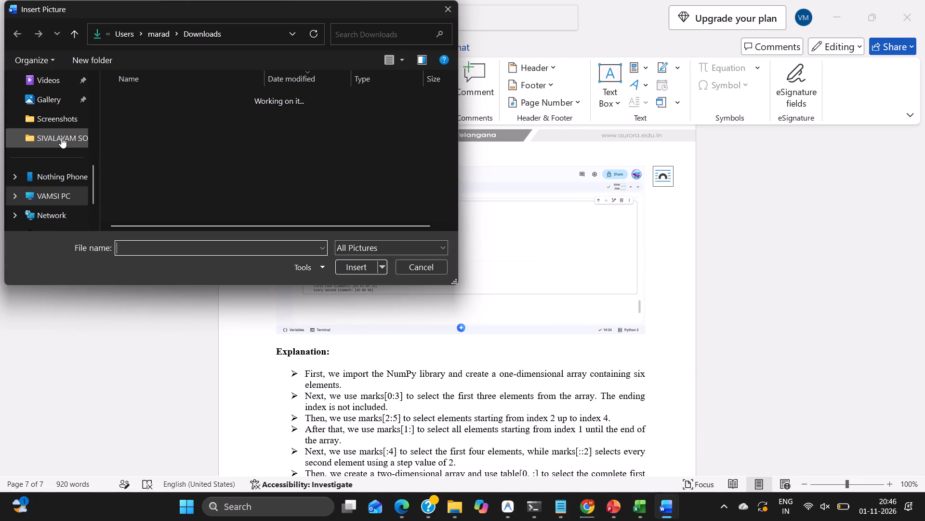
scroll(61, 137, up, 4)
click(51, 83)
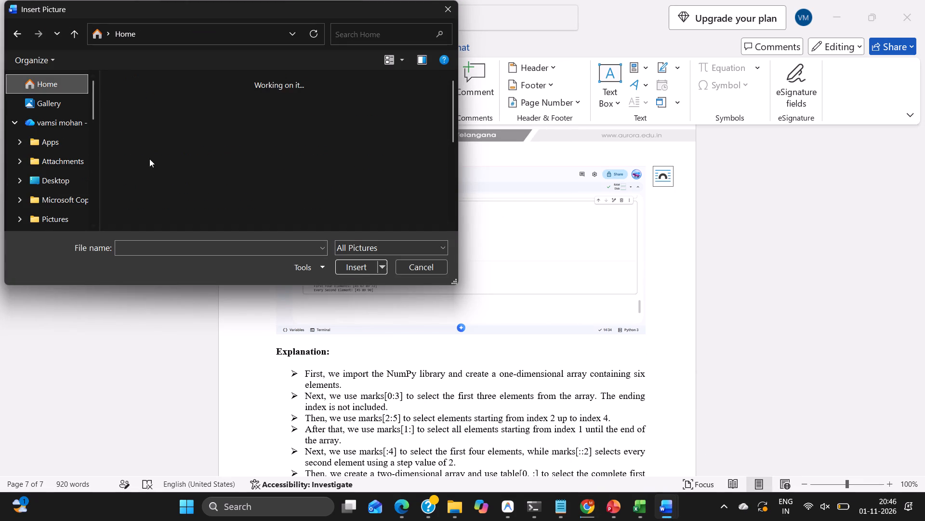
scroll(149, 159, down, 1)
double_click(175, 146)
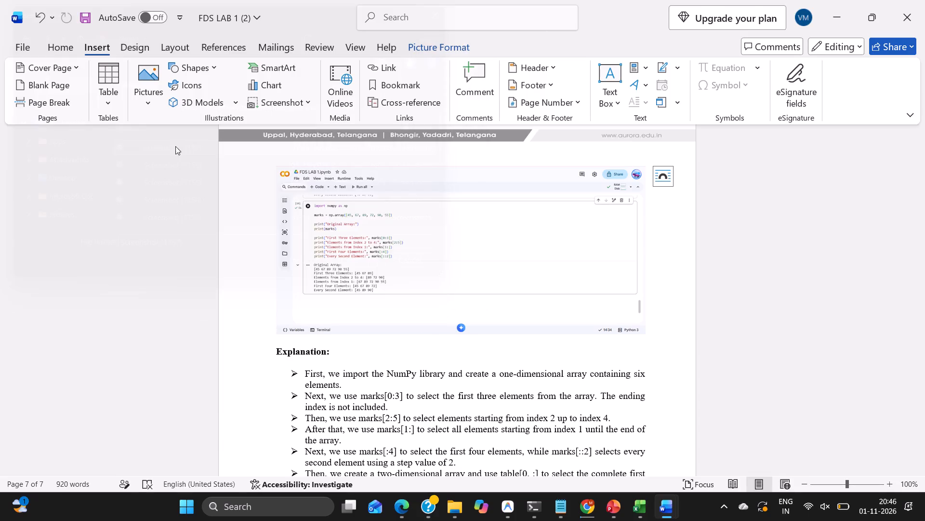
Review the report from its Conclusion and Collab Link back through the earlier pages, examining the replaced notebook screenshots and layout.
scroll(332, 295, down, 5)
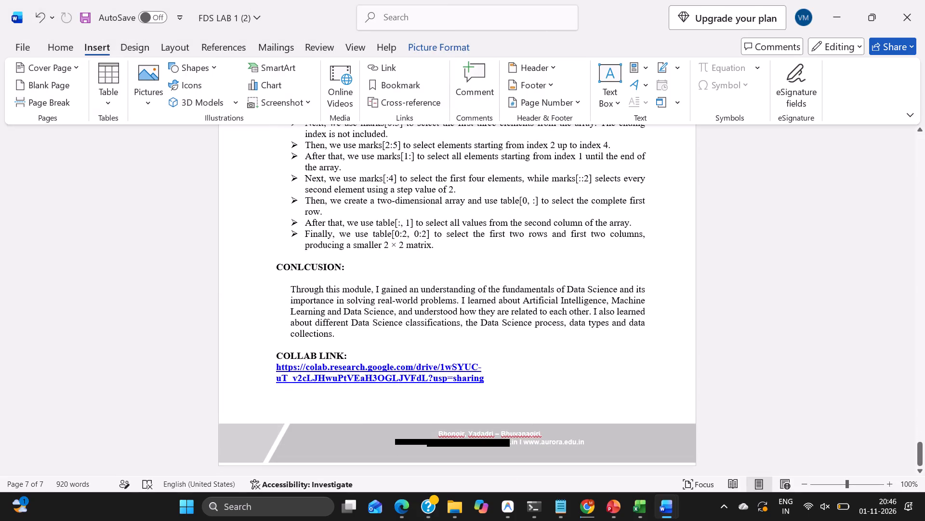
ctrl+scroll(291, 325, down, 1)
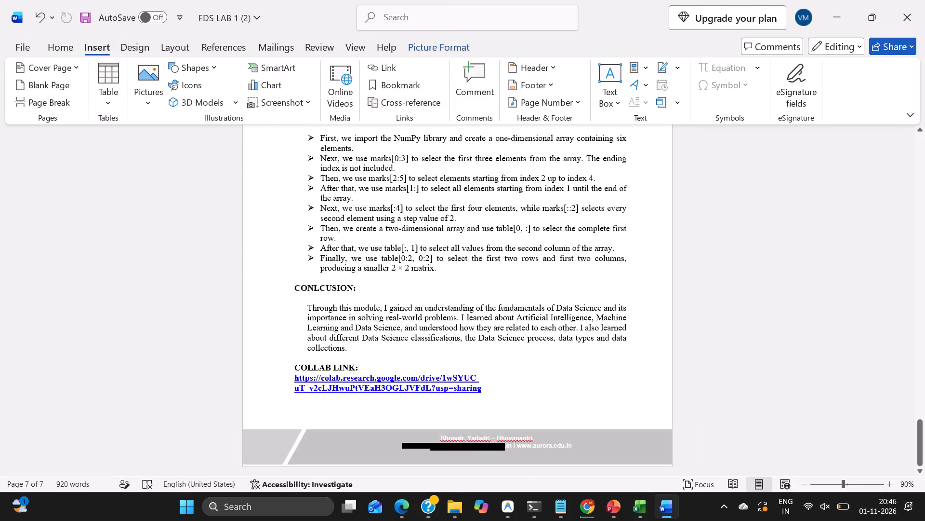
scroll(305, 306, up, 1)
ctrl+scroll(305, 306, down, 3)
scroll(305, 306, up, 1)
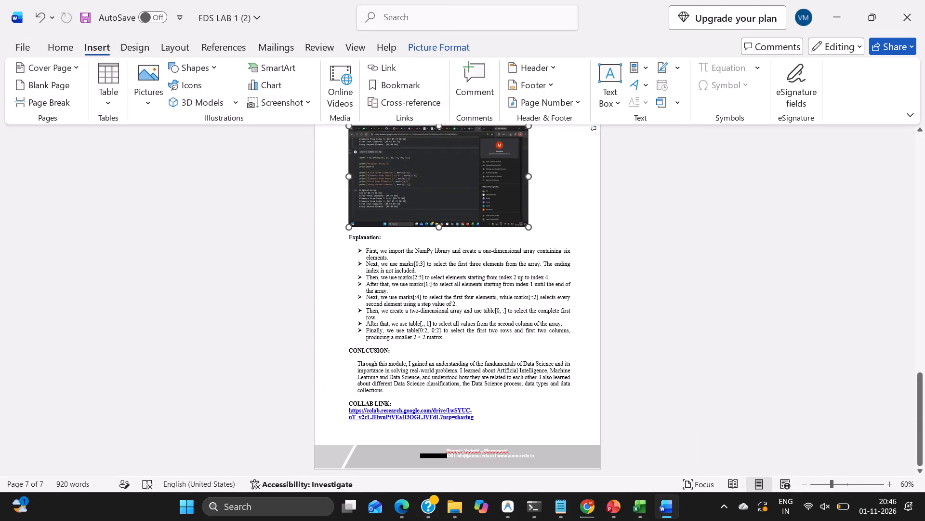
right_click(305, 306)
right_click(341, 302)
click(240, 296)
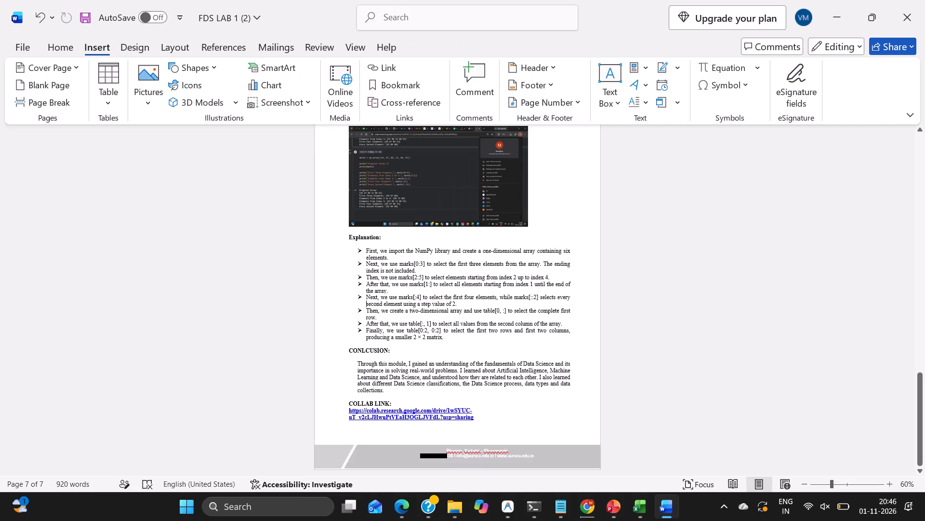
scroll(439, 271, up, 4)
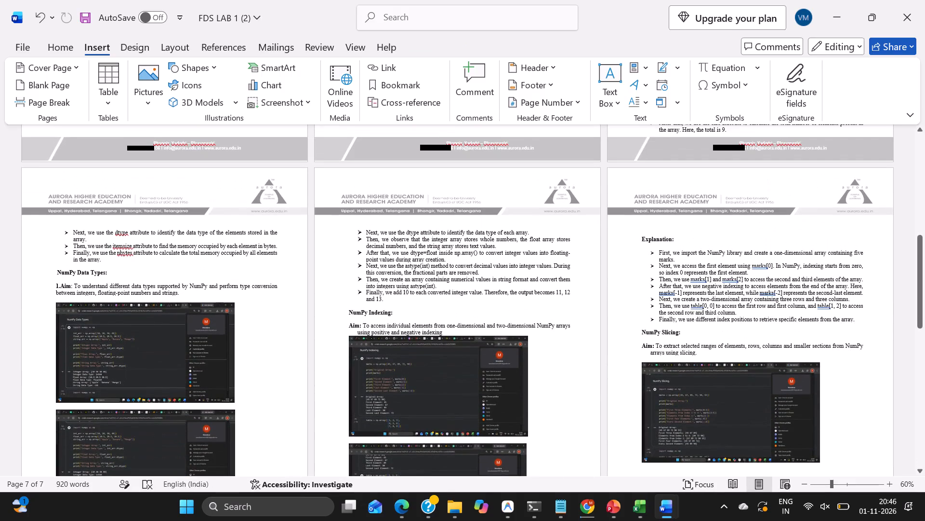
scroll(343, 305, right, 1)
ctrl+scroll(90, 273, up, 10)
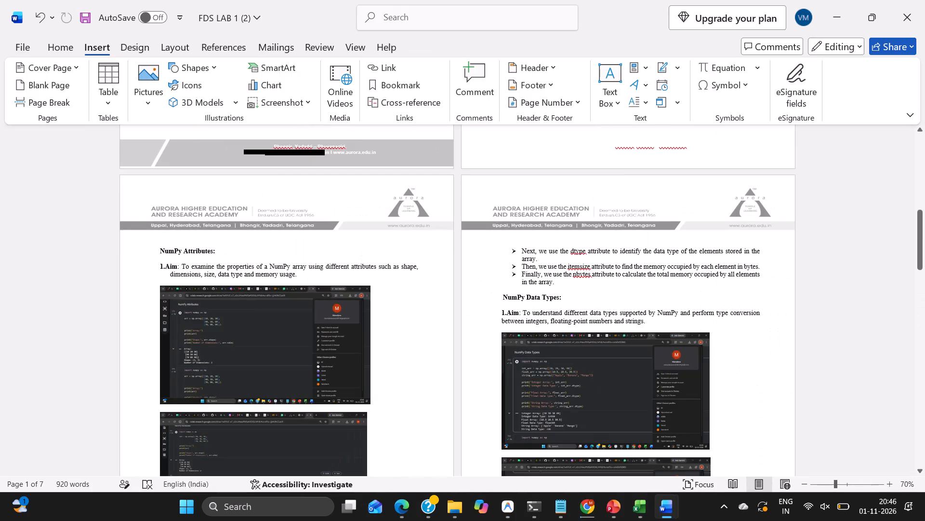
drag(90, 273, 102, 194)
click(66, 250)
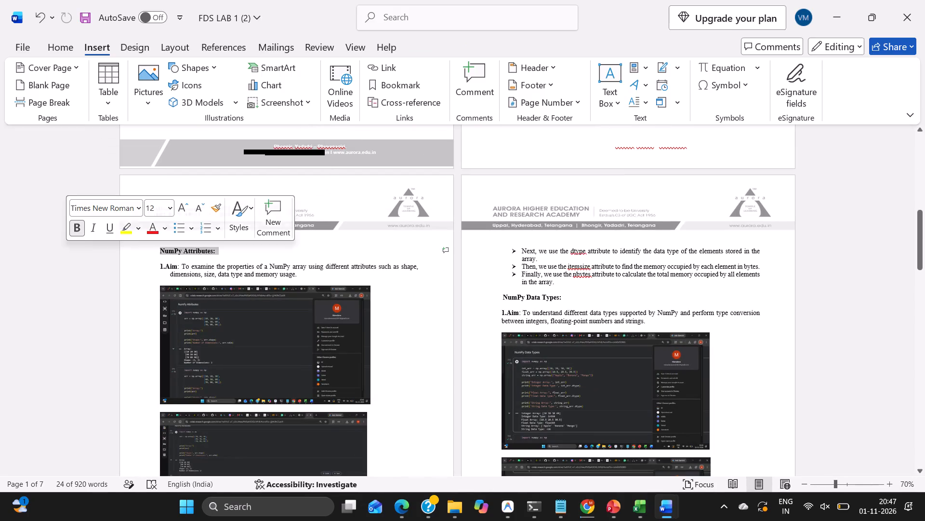
Stretch the first screenshot under NumPy Attributes on page 3 to make it slightly wider.
click(177, 313)
drag(159, 343, 132, 370)
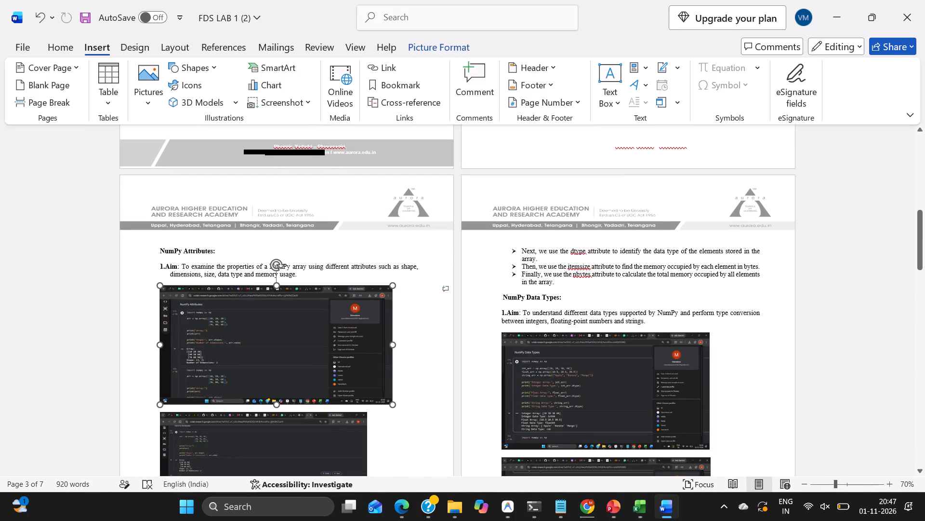
click(120, 343)
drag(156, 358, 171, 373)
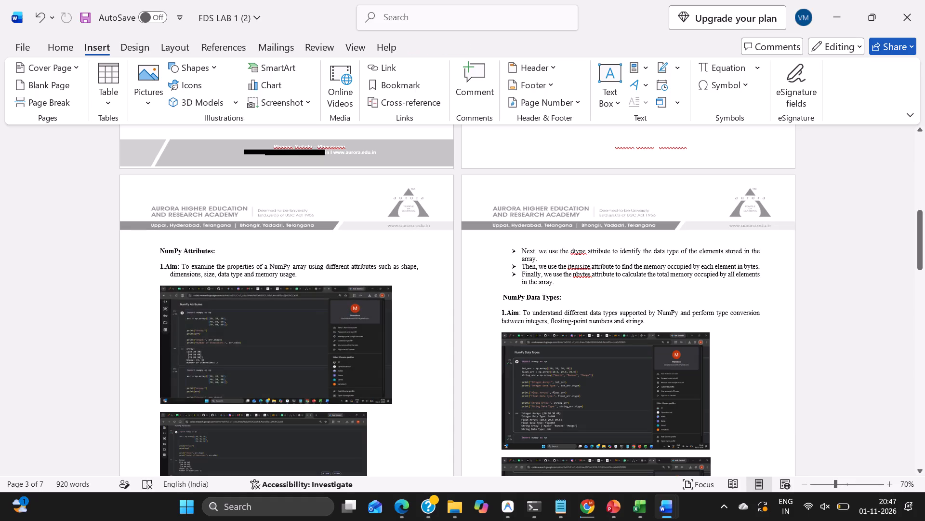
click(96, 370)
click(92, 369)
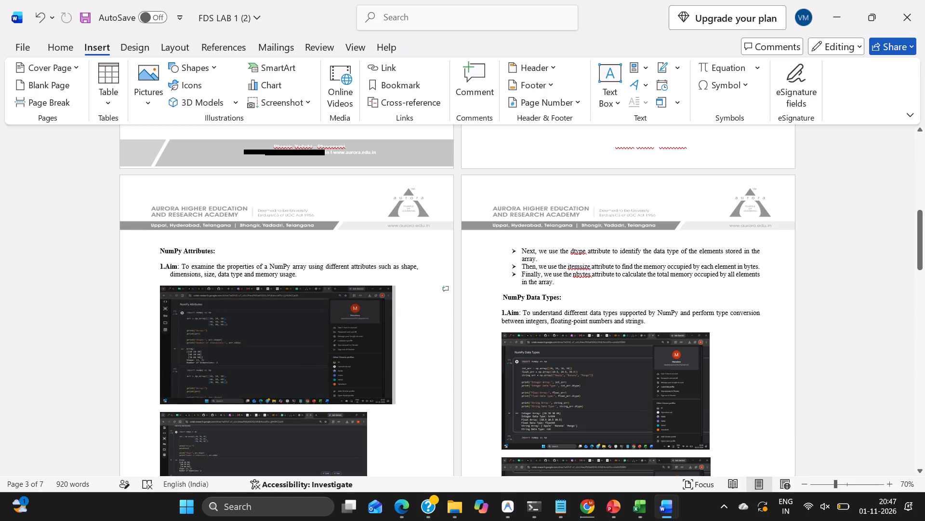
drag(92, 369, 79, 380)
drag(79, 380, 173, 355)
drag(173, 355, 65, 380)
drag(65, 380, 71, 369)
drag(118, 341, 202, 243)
Examine the student details table and the Numpy Array Creation section on page 1 of the report.
ctrl+scroll(277, 203, up, 8)
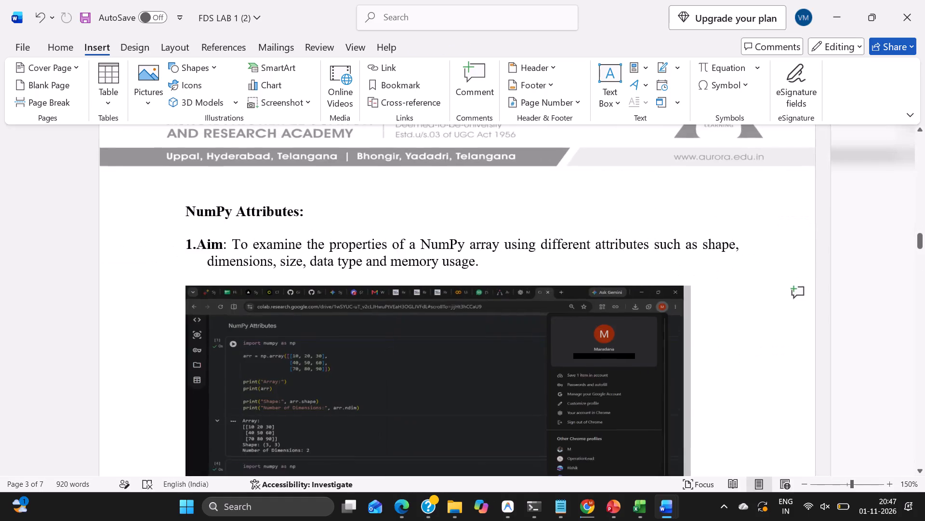
scroll(277, 203, up, 9)
scroll(277, 203, down, 1)
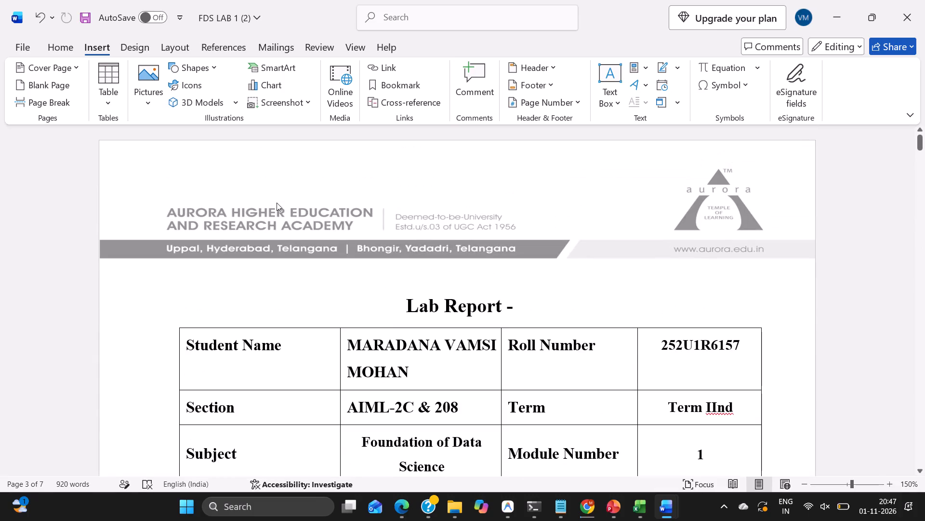
scroll(277, 203, down, 1)
scroll(254, 286, down, 2)
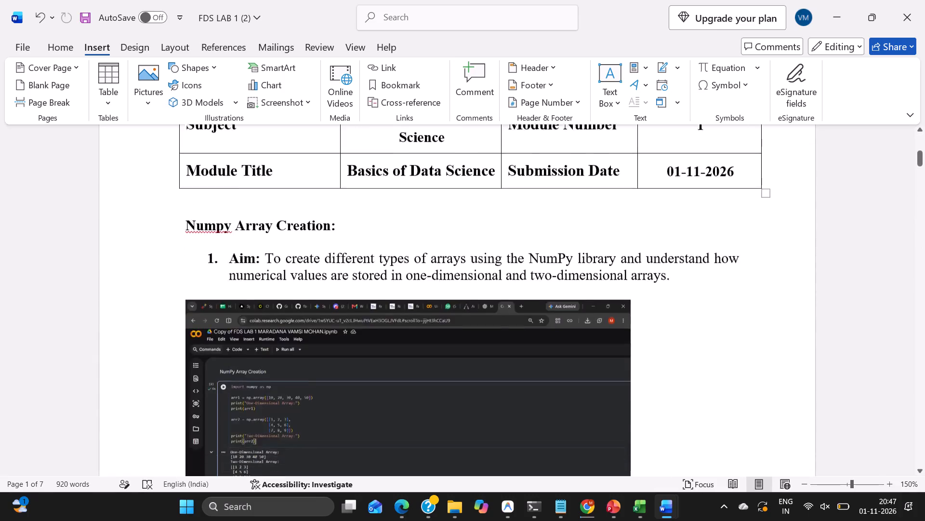
scroll(254, 286, down, 1)
scroll(254, 286, up, 2)
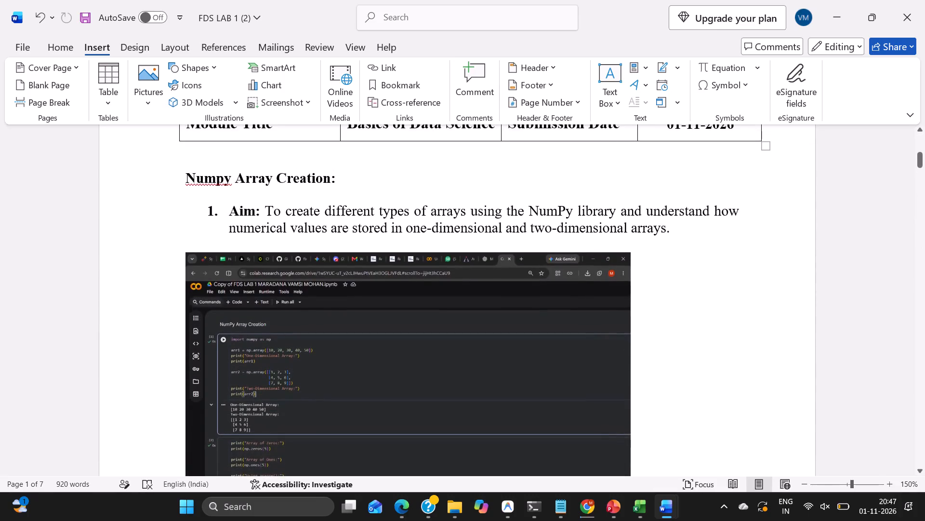
scroll(217, 201, down, 1)
scroll(212, 131, up, 1)
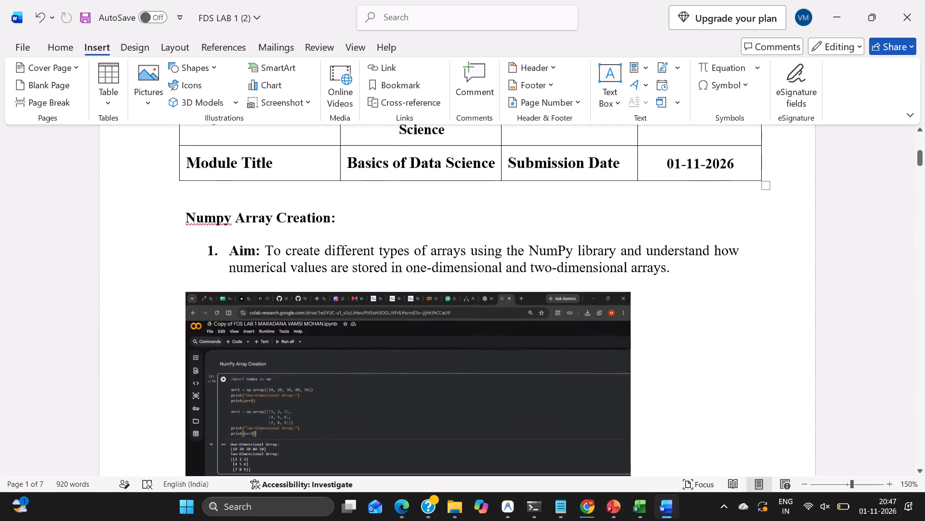
Copy the report content from the Numpy Array Creation heading through the end of the Conclusion paragraph, leaving out the Collab Link.
drag(188, 212, 283, 438)
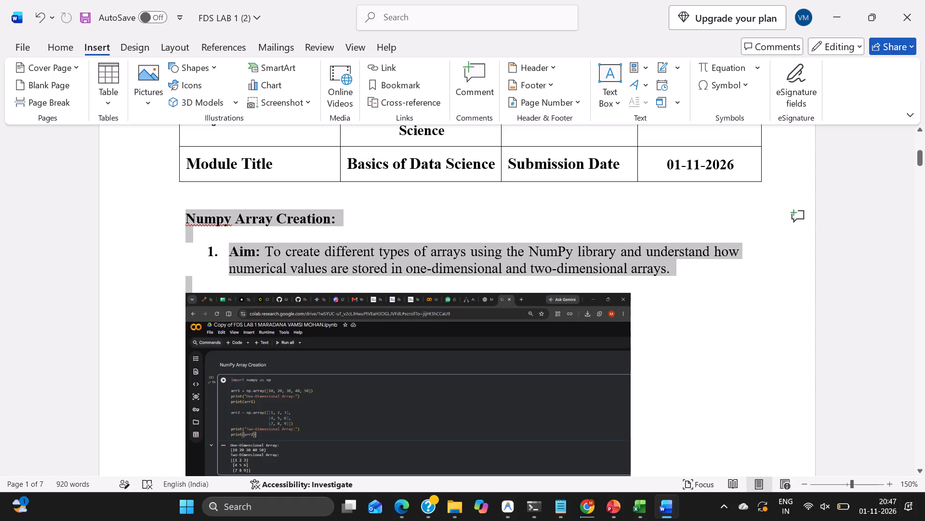
drag(283, 438, 291, 520)
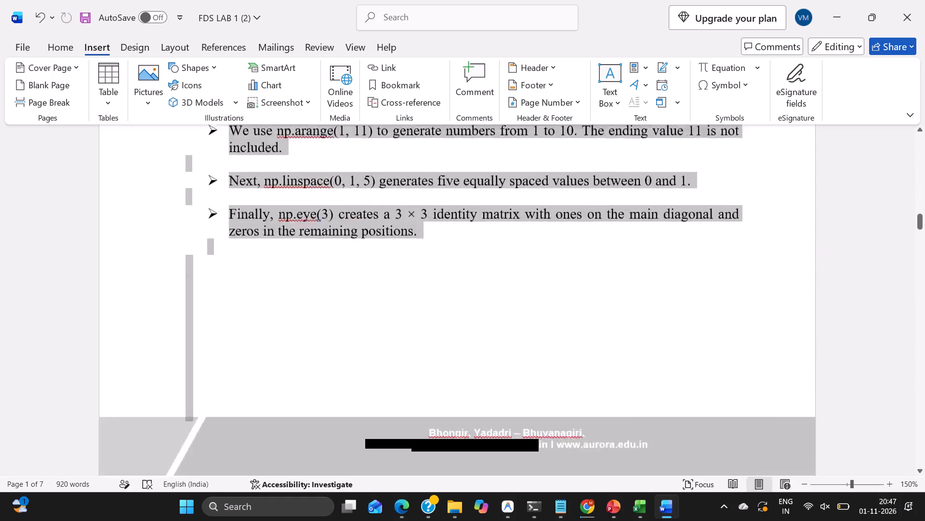
drag(291, 520, 293, 520)
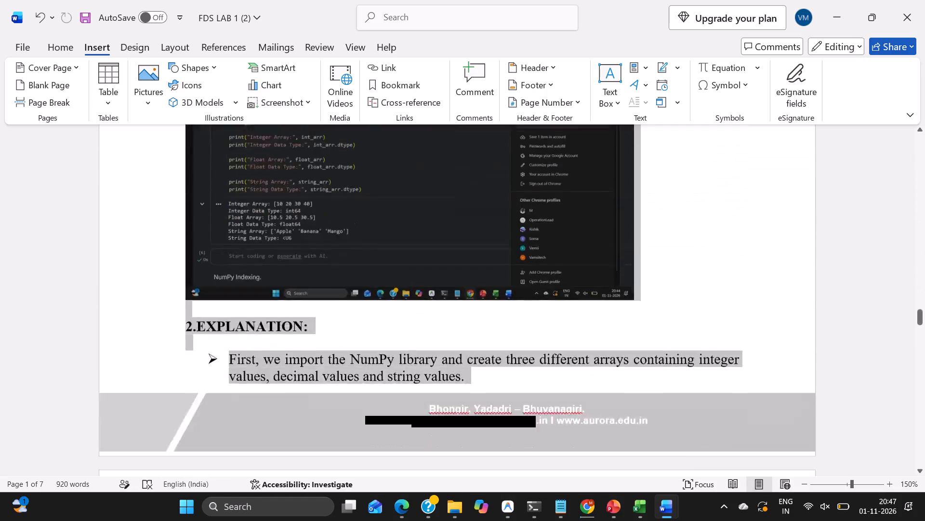
drag(293, 520, 294, 520)
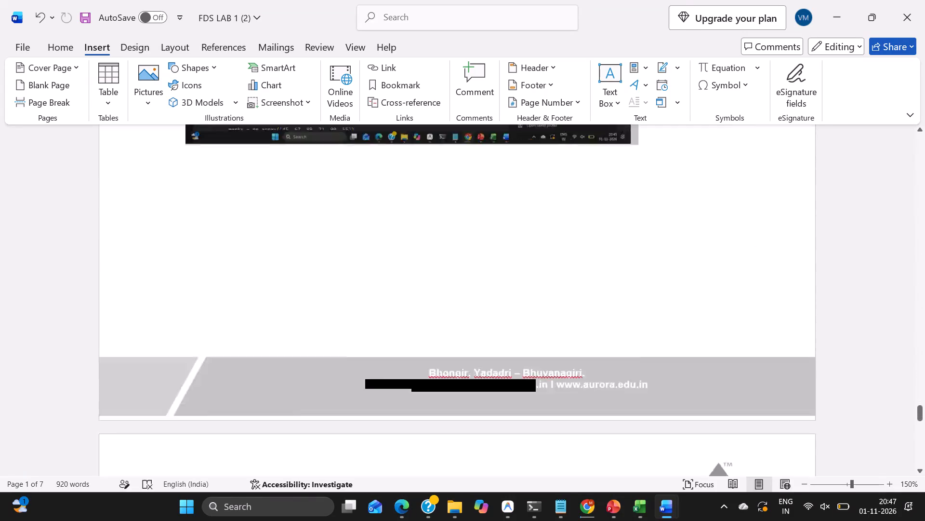
drag(294, 520, 521, 307)
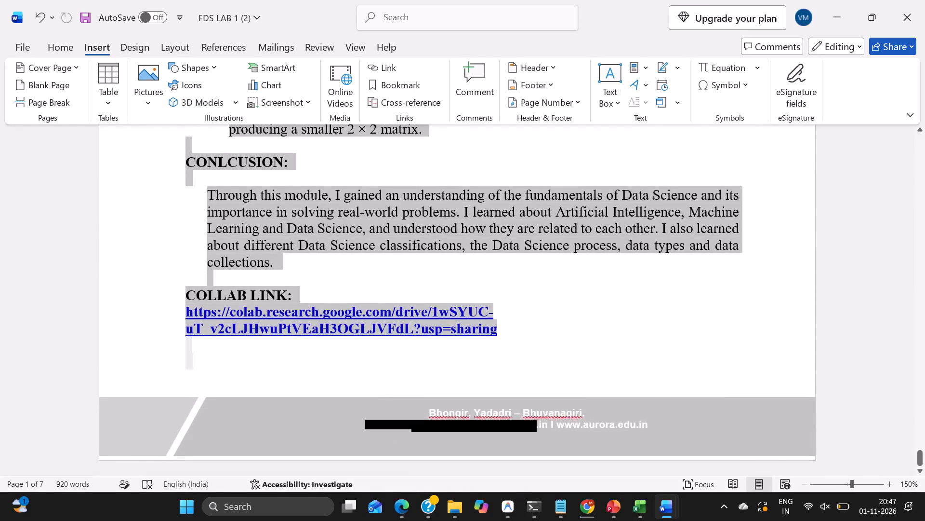
drag(521, 307, 383, 264)
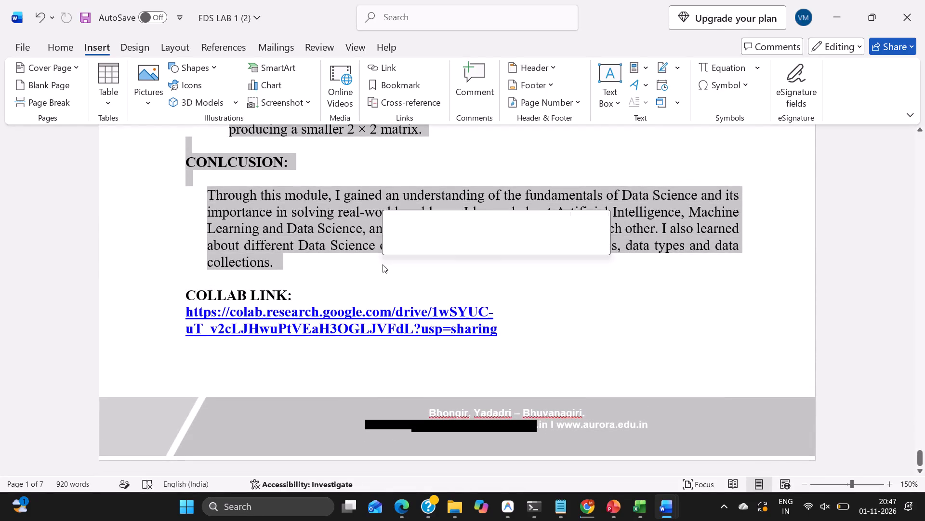